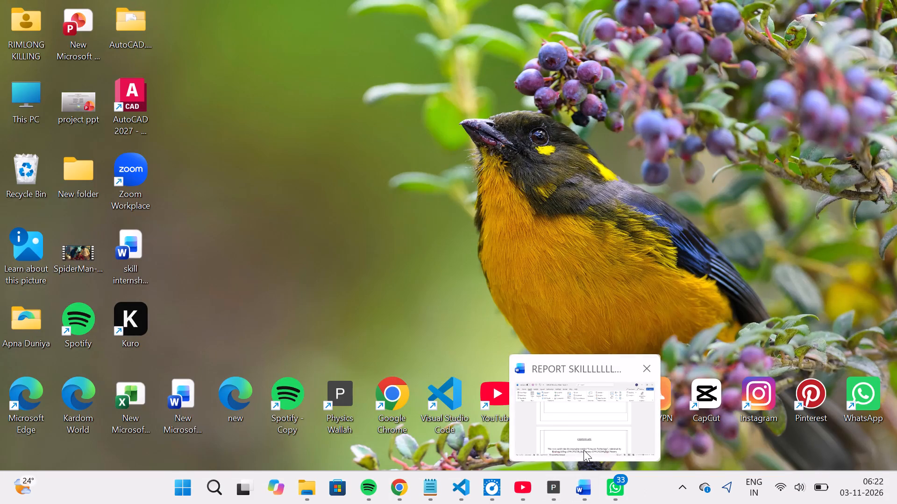
Switch to the internship report in Word and look through its cover, certificate and declaration pages.
click(586, 437)
scroll(518, 250, down, 6)
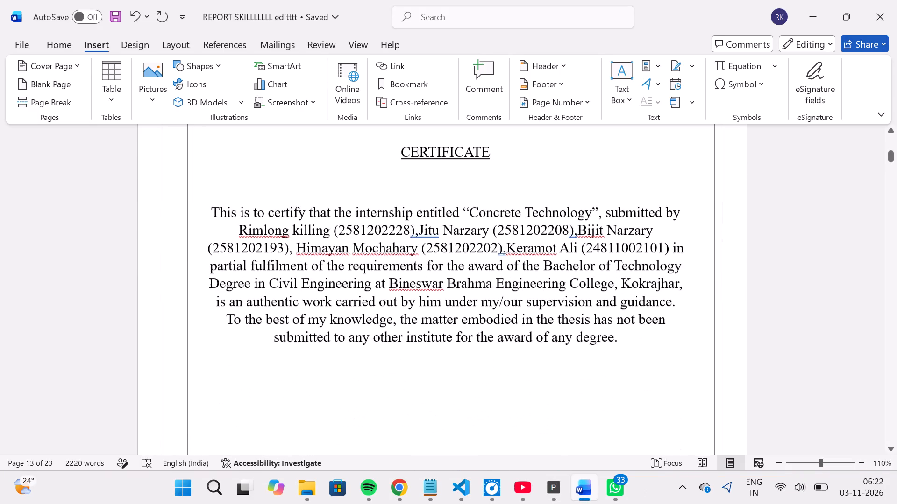
scroll(520, 260, down, 1)
scroll(520, 260, up, 1)
scroll(520, 260, down, 1)
scroll(520, 260, up, 1)
scroll(520, 260, down, 4)
scroll(522, 252, up, 7)
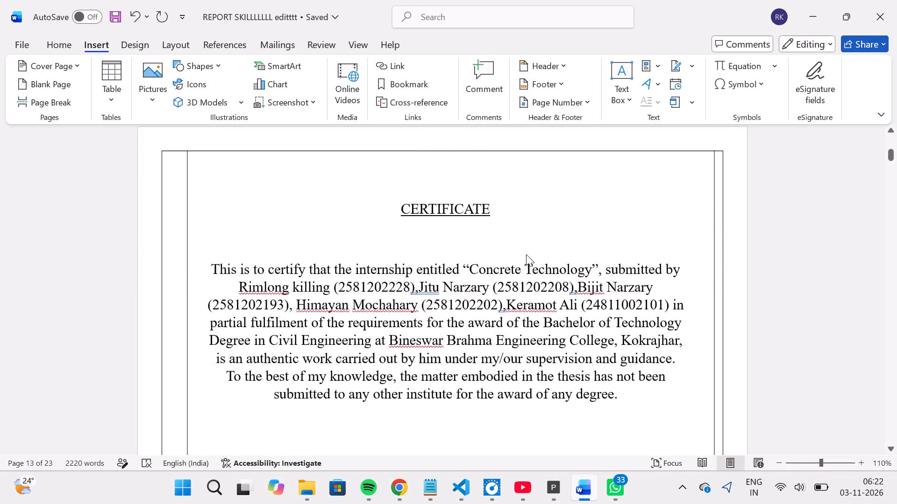
scroll(526, 254, up, 15)
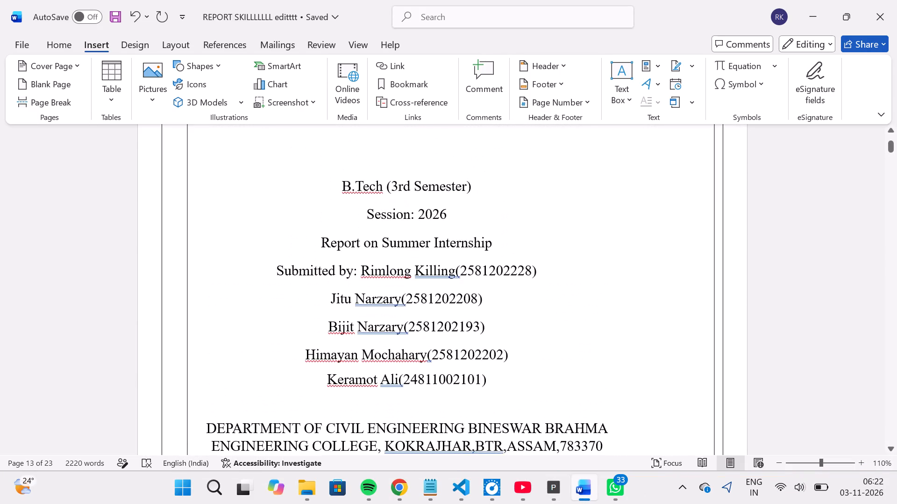
scroll(523, 283, up, 13)
scroll(527, 279, down, 3)
scroll(527, 281, up, 1)
scroll(527, 282, down, 1)
scroll(527, 282, up, 1)
scroll(527, 282, down, 1)
scroll(528, 280, up, 1)
scroll(528, 280, down, 1)
scroll(528, 281, up, 1)
scroll(528, 281, down, 1)
scroll(528, 281, up, 1)
scroll(528, 281, down, 1)
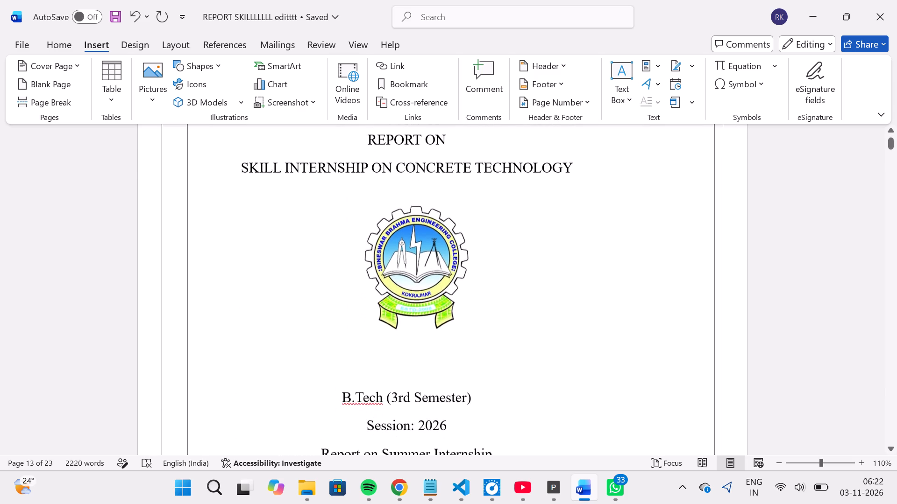
scroll(528, 281, up, 1)
scroll(528, 288, down, 5)
scroll(528, 297, up, 1)
scroll(528, 298, down, 14)
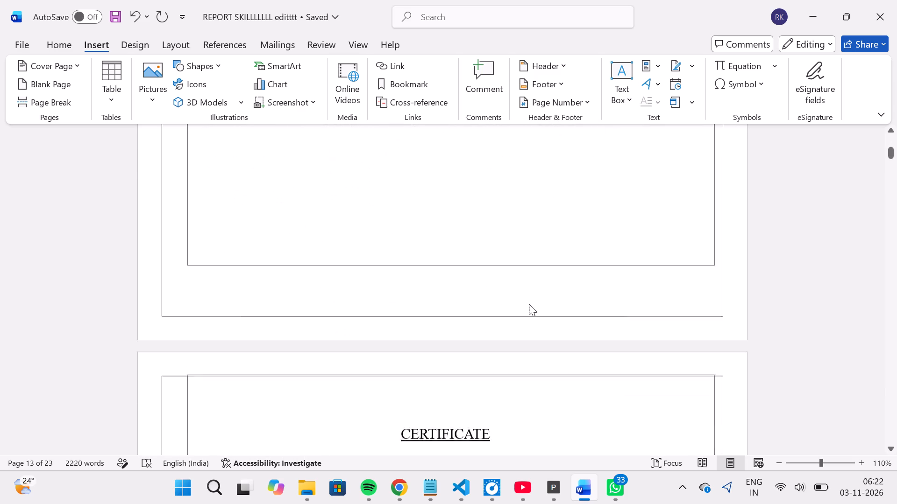
scroll(424, 363, down, 15)
scroll(420, 369, up, 1)
scroll(420, 369, down, 3)
scroll(420, 371, up, 1)
scroll(420, 371, down, 11)
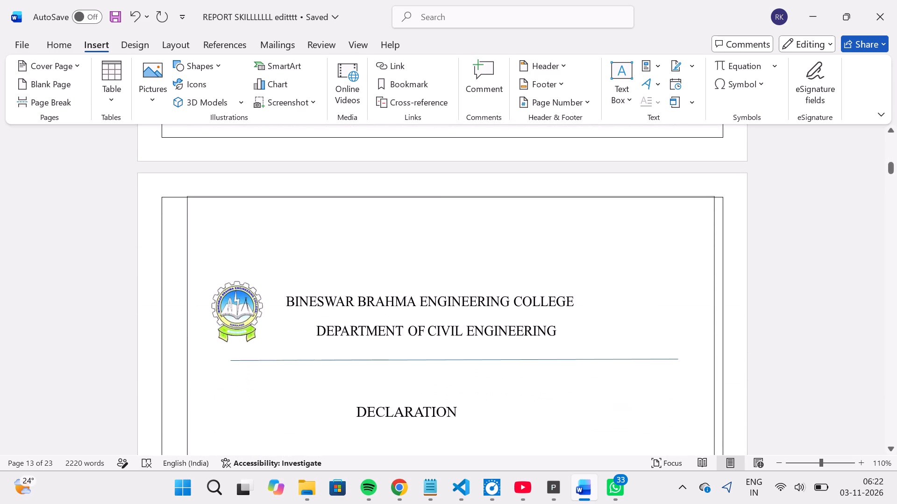
scroll(422, 378, down, 6)
scroll(422, 378, up, 9)
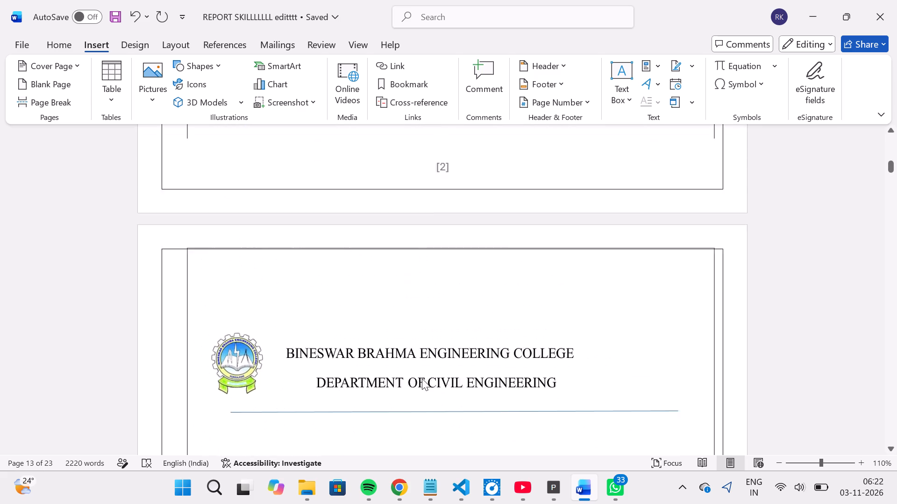
scroll(422, 378, up, 10)
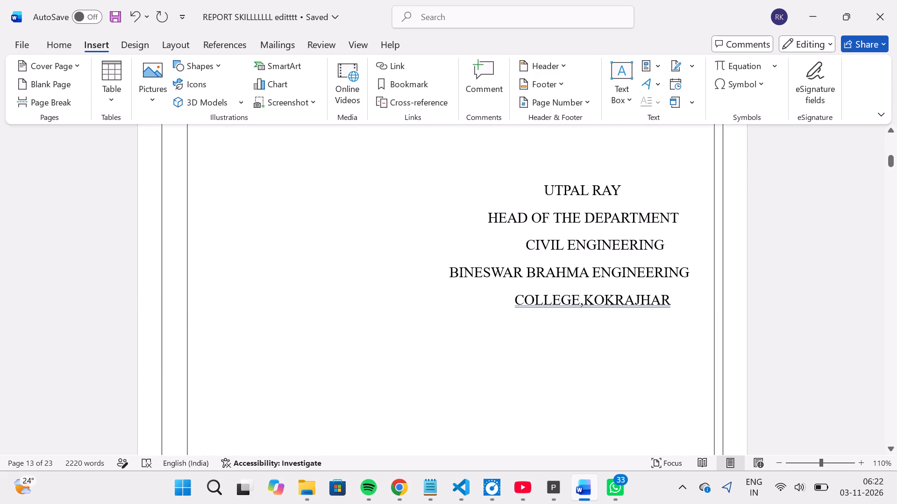
Insert a blank page at the current cursor position, ahead of the Conclusion section.
click(67, 87)
Examine the pages around the insertion, from the Conclusion back through the Precautions, Result and Formula sections.
scroll(412, 282, down, 3)
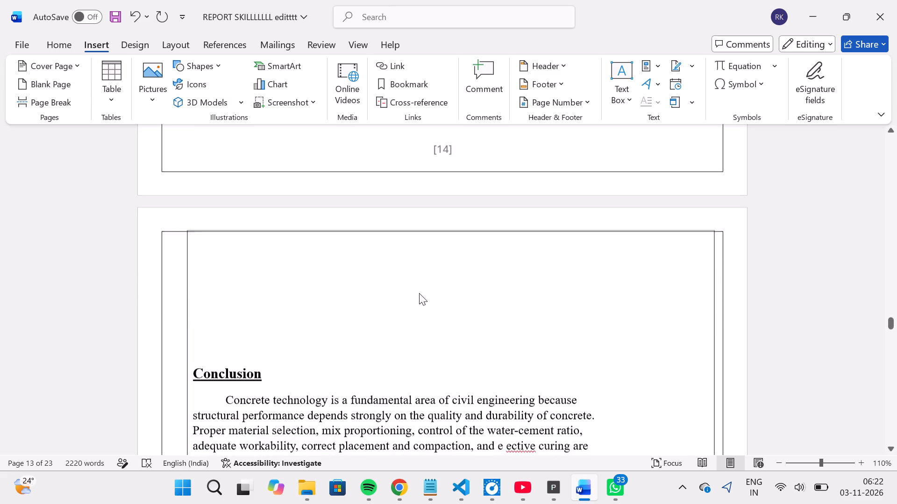
scroll(419, 293, down, 4)
scroll(421, 296, up, 18)
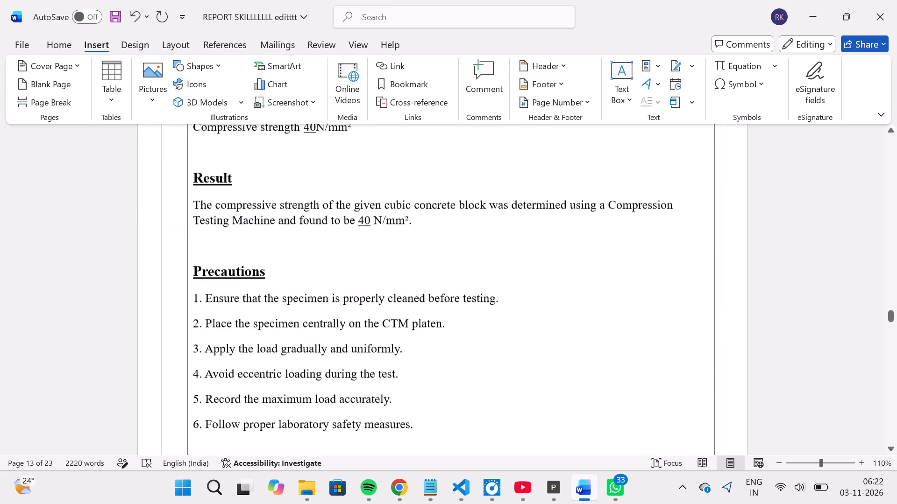
scroll(423, 297, up, 15)
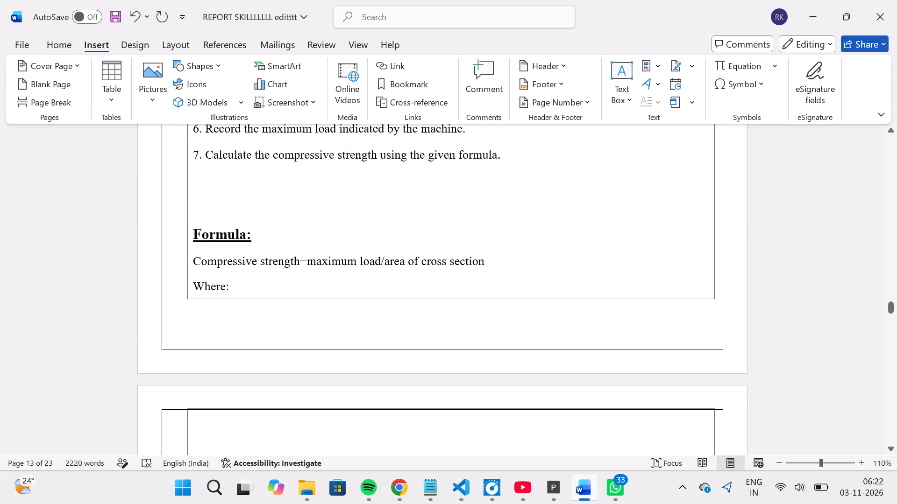
scroll(424, 296, up, 16)
Return to the start of the report and check the pages from the cover to the end of the certificate page.
drag(890, 301, 890, 250)
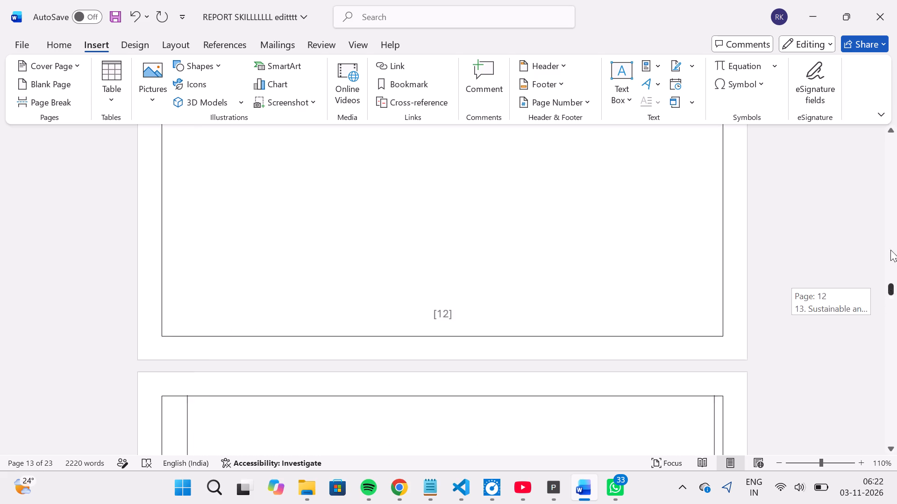
drag(890, 250, 892, 37)
scroll(598, 224, down, 5)
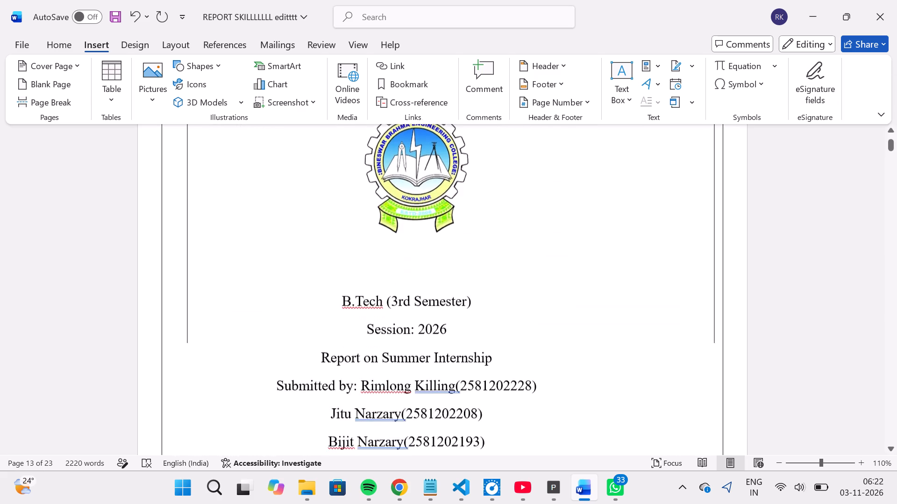
scroll(597, 228, down, 6)
scroll(597, 229, up, 1)
scroll(597, 229, down, 1)
scroll(597, 230, up, 1)
scroll(597, 230, down, 1)
scroll(597, 230, up, 1)
scroll(598, 229, down, 3)
scroll(599, 234, up, 1)
scroll(599, 235, down, 3)
scroll(599, 244, up, 1)
scroll(599, 245, down, 10)
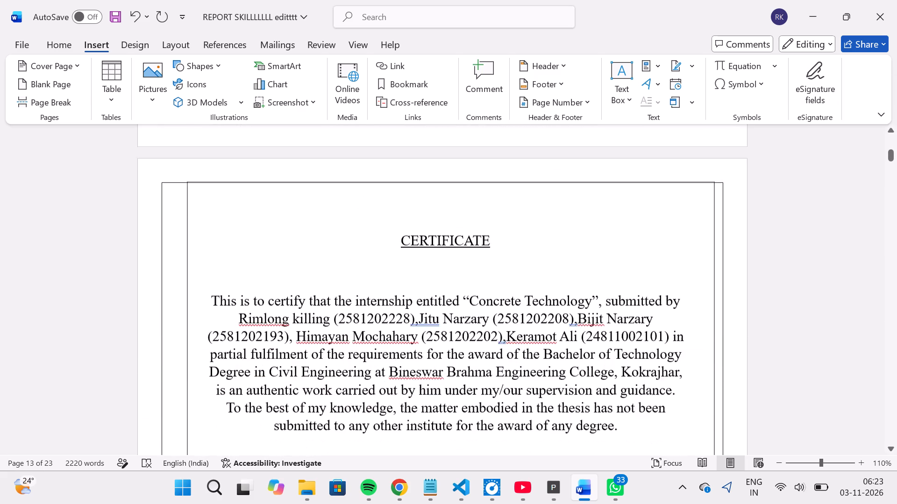
scroll(600, 252, down, 1)
scroll(600, 252, up, 1)
scroll(601, 252, down, 1)
scroll(601, 252, up, 1)
scroll(601, 252, down, 1)
scroll(601, 252, up, 1)
scroll(601, 252, down, 3)
scroll(601, 259, up, 1)
scroll(601, 259, down, 13)
scroll(601, 275, up, 1)
scroll(601, 275, down, 5)
scroll(601, 275, up, 1)
scroll(601, 275, down, 2)
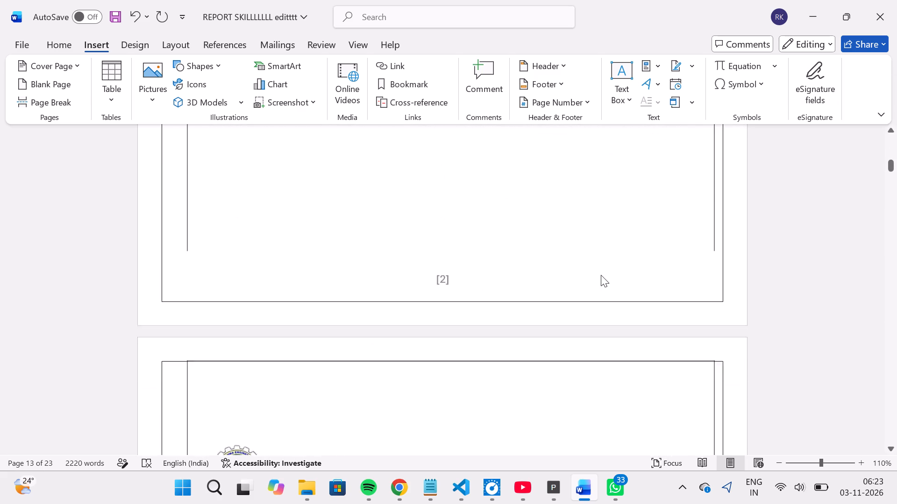
scroll(601, 275, down, 2)
scroll(602, 275, up, 4)
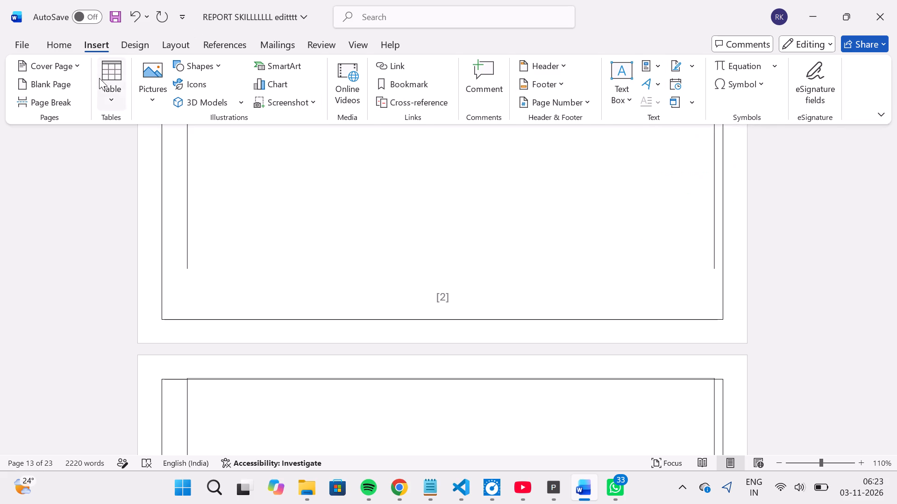
Insert another blank page at the cursor position ahead of the Conclusion section.
click(51, 82)
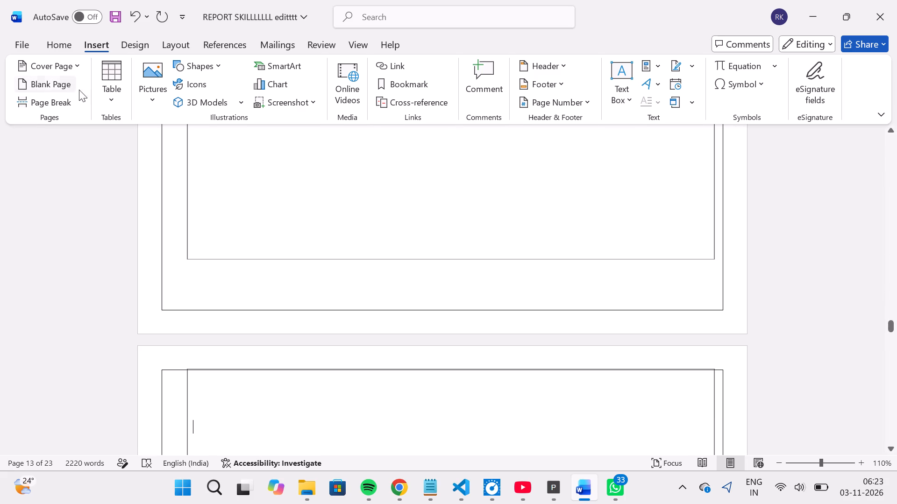
Inspect the blank pages ahead of the Conclusion and the Precautions page that precedes them.
scroll(390, 298, down, 3)
scroll(390, 308, up, 1)
scroll(390, 310, down, 1)
scroll(394, 312, up, 7)
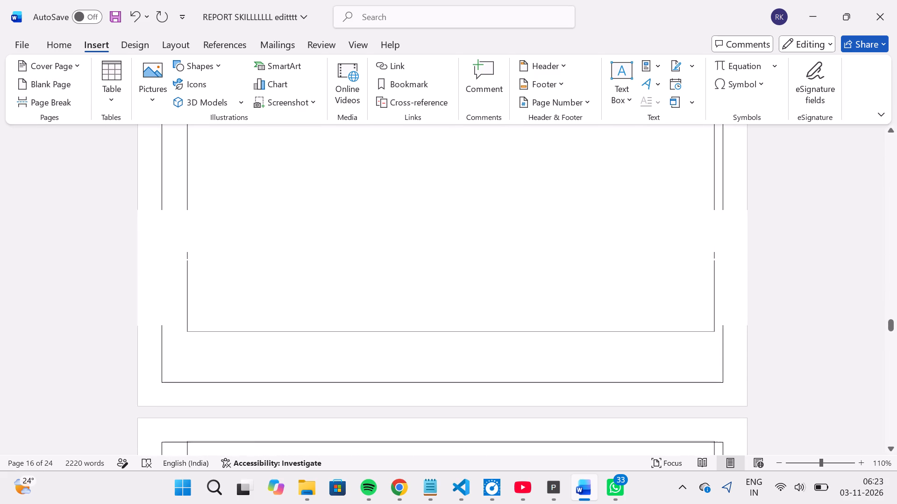
scroll(396, 310, up, 18)
scroll(404, 301, up, 3)
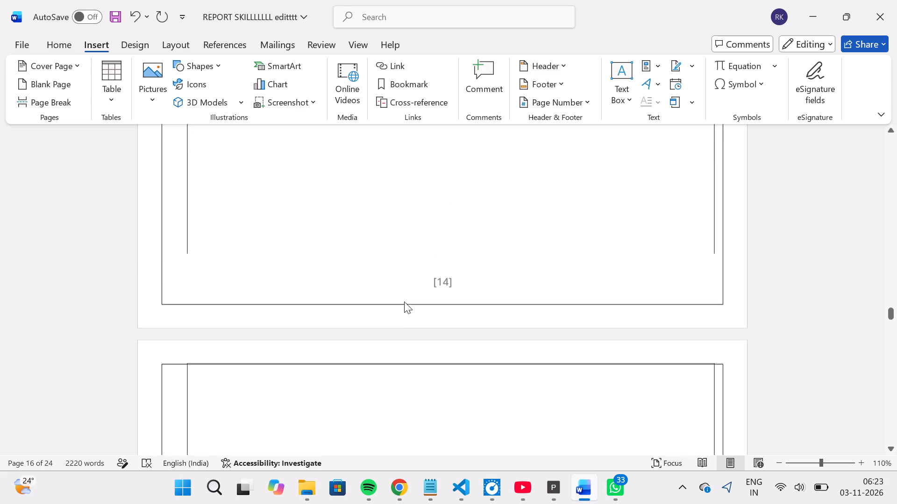
scroll(404, 301, up, 8)
scroll(404, 304, down, 2)
scroll(404, 308, up, 1)
scroll(404, 308, down, 1)
scroll(404, 308, up, 1)
scroll(404, 308, down, 3)
scroll(405, 312, up, 1)
scroll(405, 312, down, 3)
scroll(406, 333, up, 1)
scroll(406, 334, down, 3)
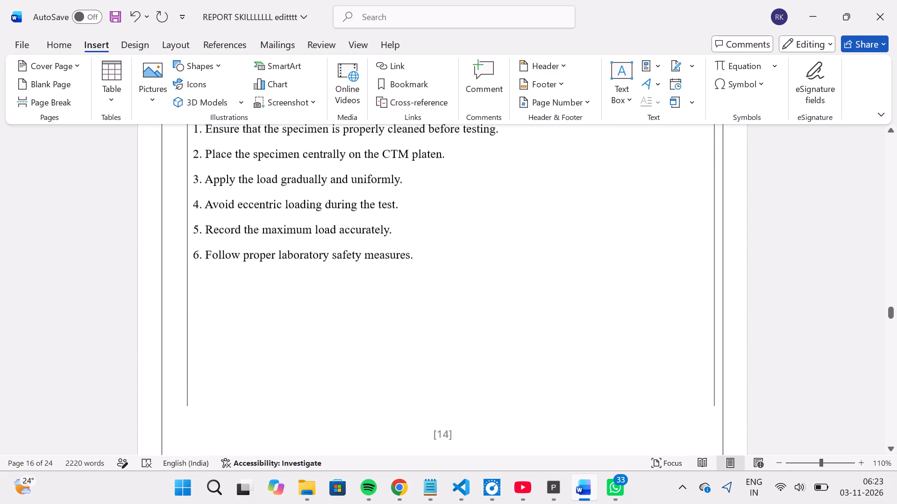
scroll(406, 335, down, 7)
right_click(406, 321)
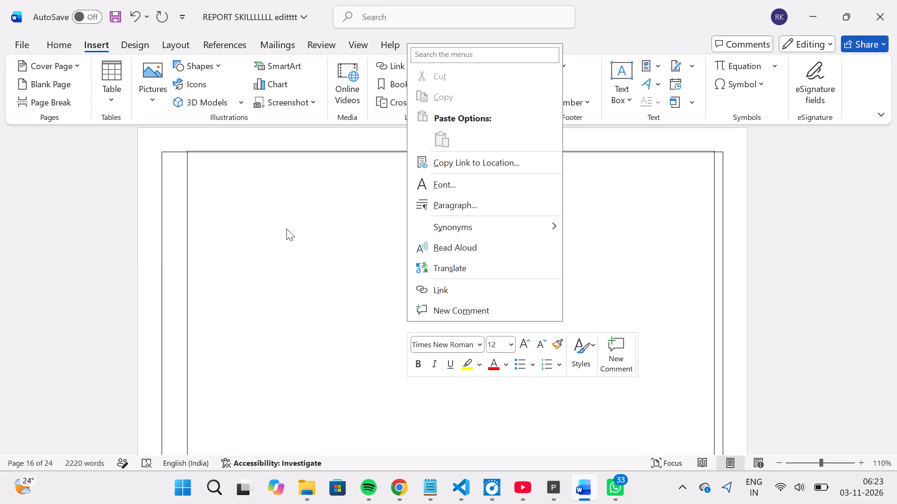
click(64, 217)
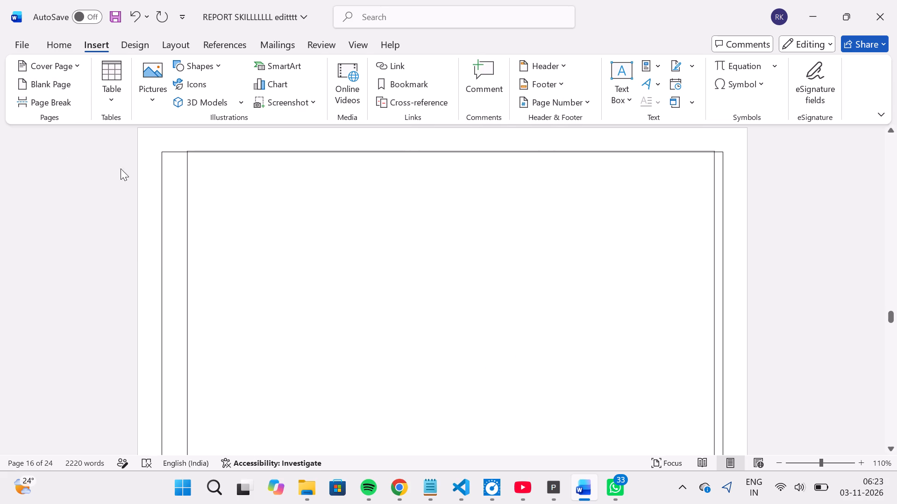
Review the pages from the blank pages through the references list on page 16.
scroll(116, 193, down, 5)
scroll(135, 211, up, 1)
scroll(139, 217, down, 7)
scroll(174, 252, up, 1)
scroll(175, 254, down, 1)
scroll(182, 246, up, 1)
scroll(189, 233, down, 5)
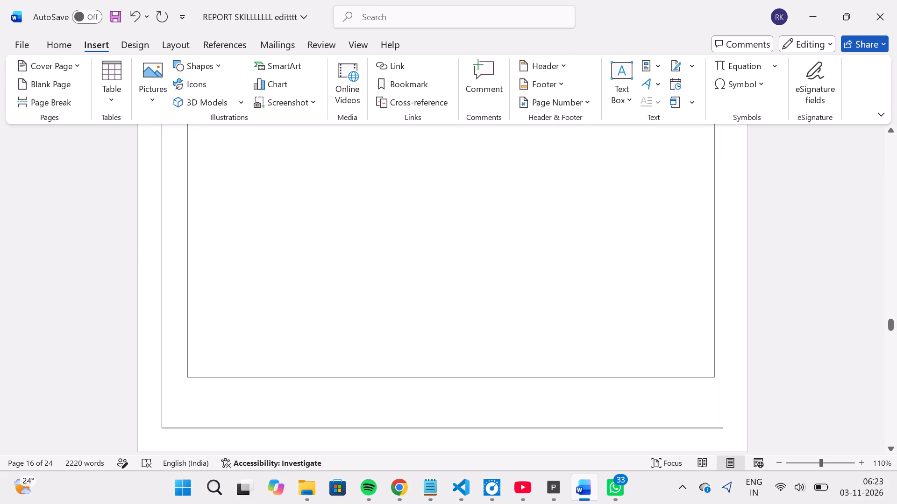
scroll(249, 235, down, 8)
scroll(259, 238, up, 1)
scroll(259, 238, down, 5)
scroll(262, 242, up, 1)
scroll(262, 242, down, 11)
scroll(265, 257, up, 1)
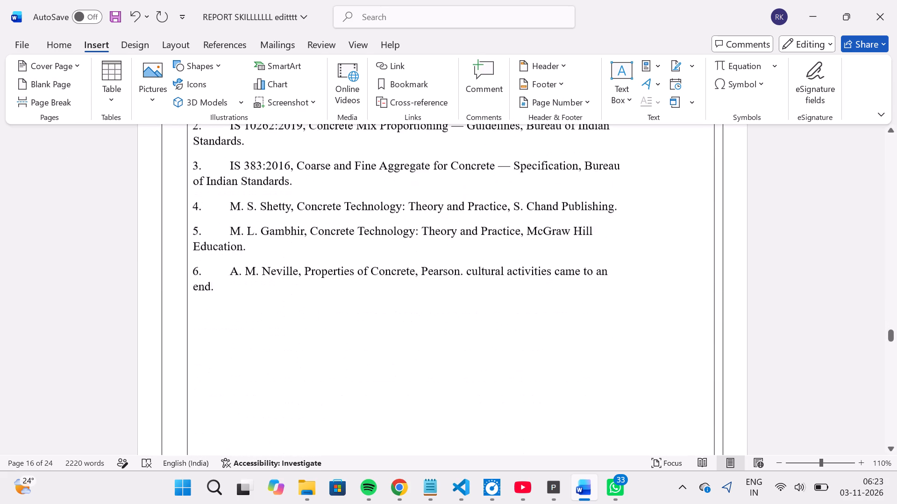
scroll(265, 257, down, 3)
scroll(266, 257, up, 1)
scroll(266, 257, down, 2)
scroll(266, 258, up, 9)
scroll(270, 256, down, 9)
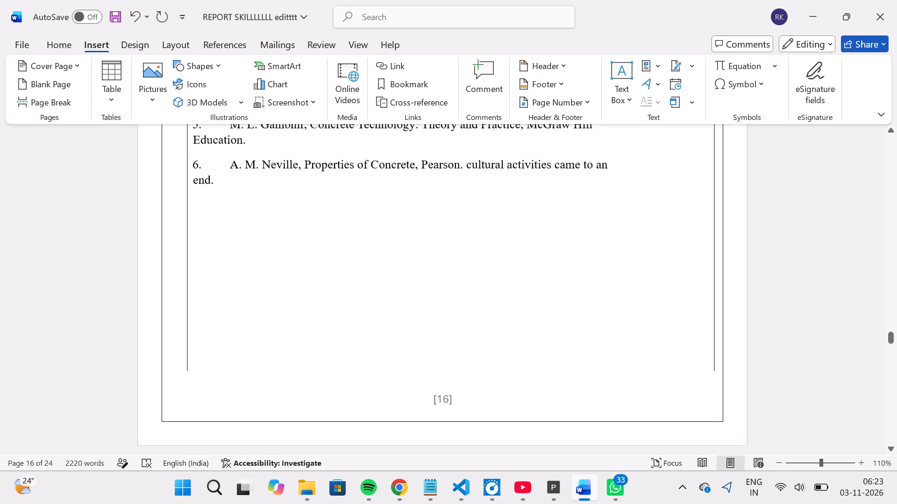
scroll(285, 329, down, 2)
scroll(285, 327, up, 1)
scroll(285, 327, down, 4)
scroll(288, 322, up, 1)
scroll(288, 323, down, 1)
scroll(288, 323, up, 1)
scroll(288, 323, down, 3)
scroll(287, 324, up, 1)
scroll(287, 325, down, 2)
scroll(286, 326, up, 10)
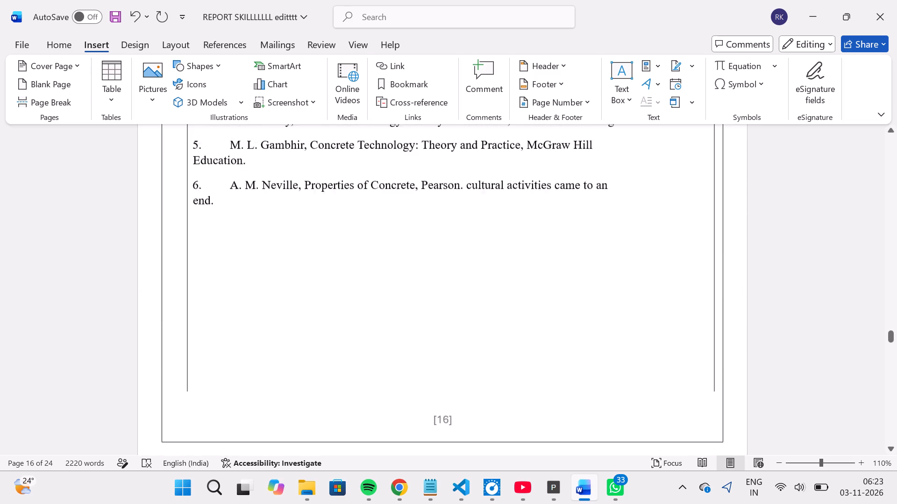
scroll(285, 327, up, 11)
scroll(291, 323, up, 17)
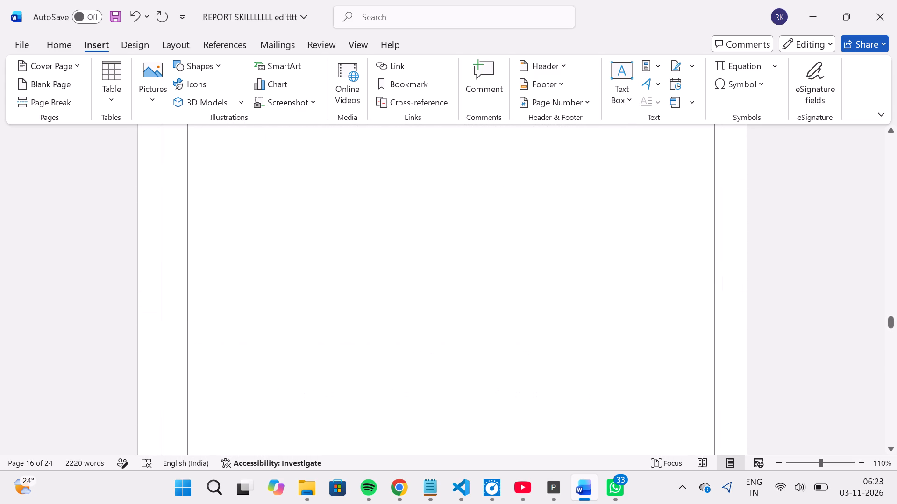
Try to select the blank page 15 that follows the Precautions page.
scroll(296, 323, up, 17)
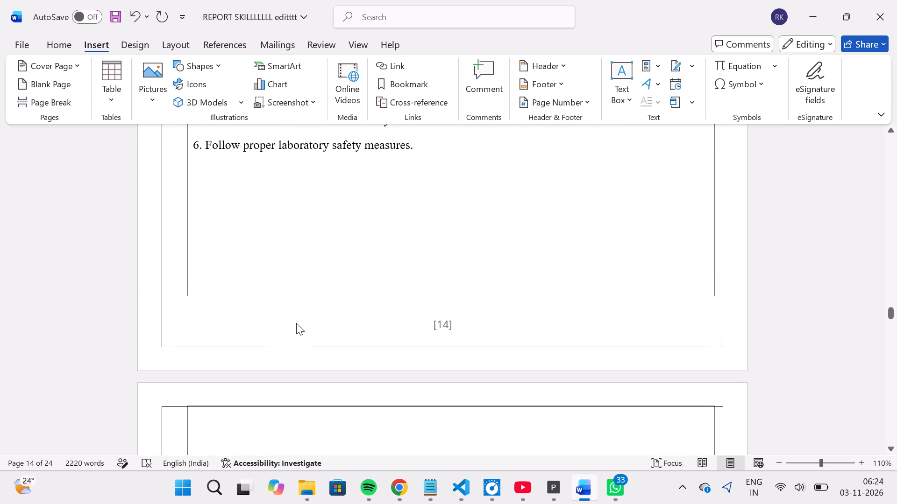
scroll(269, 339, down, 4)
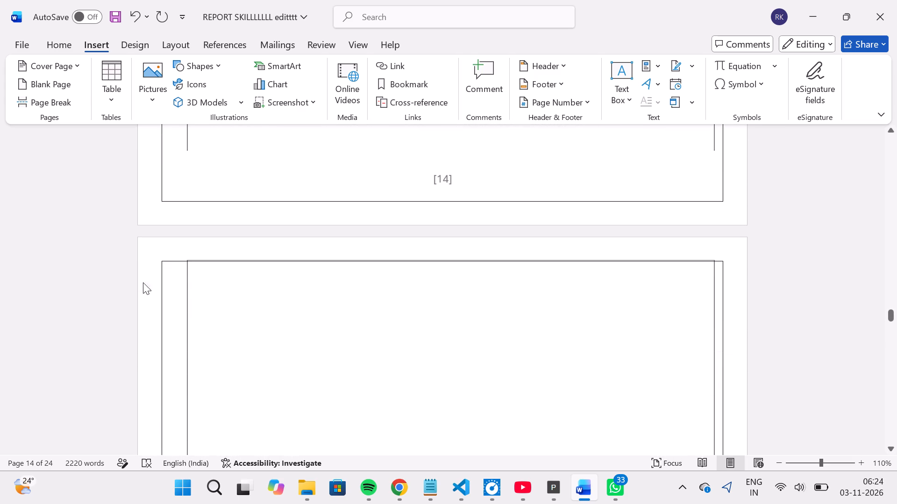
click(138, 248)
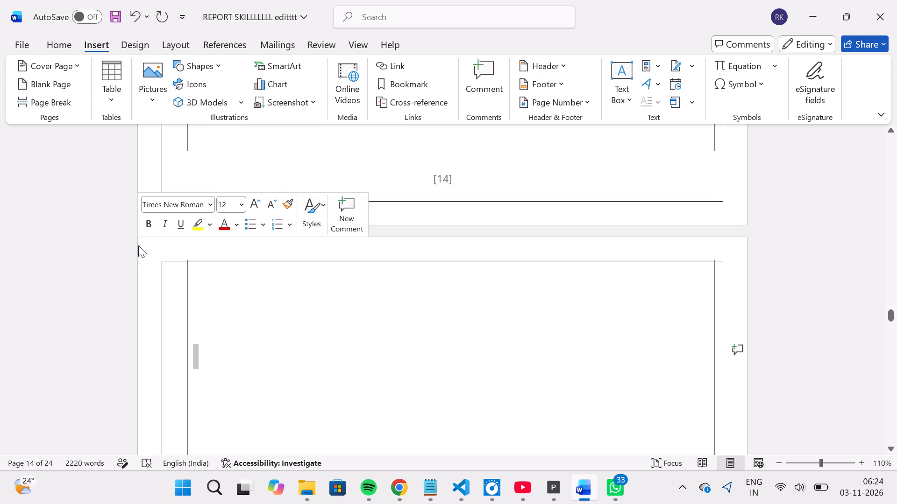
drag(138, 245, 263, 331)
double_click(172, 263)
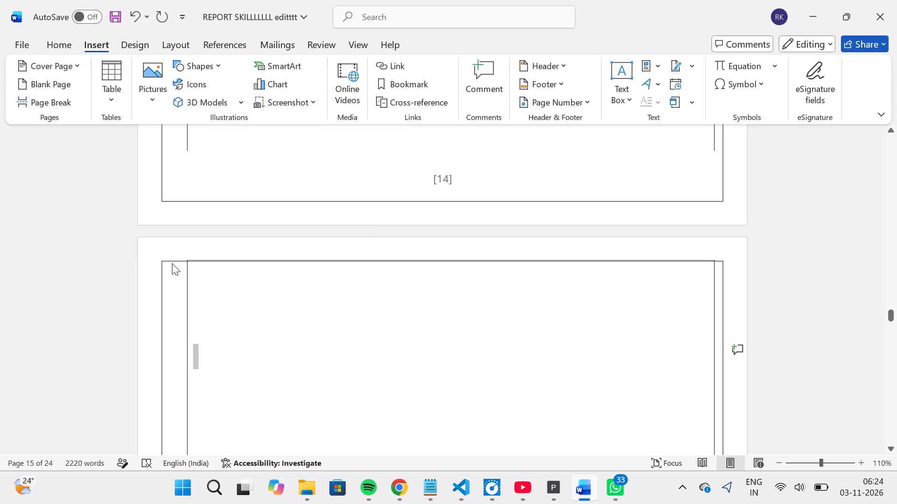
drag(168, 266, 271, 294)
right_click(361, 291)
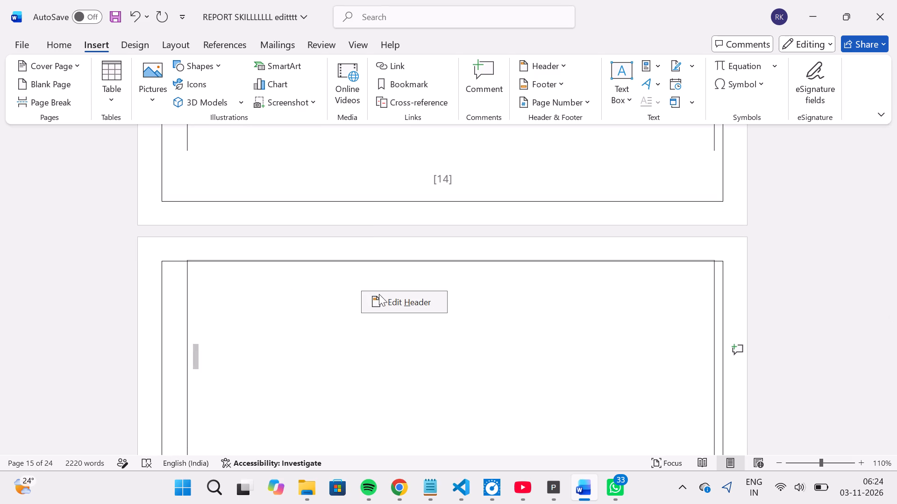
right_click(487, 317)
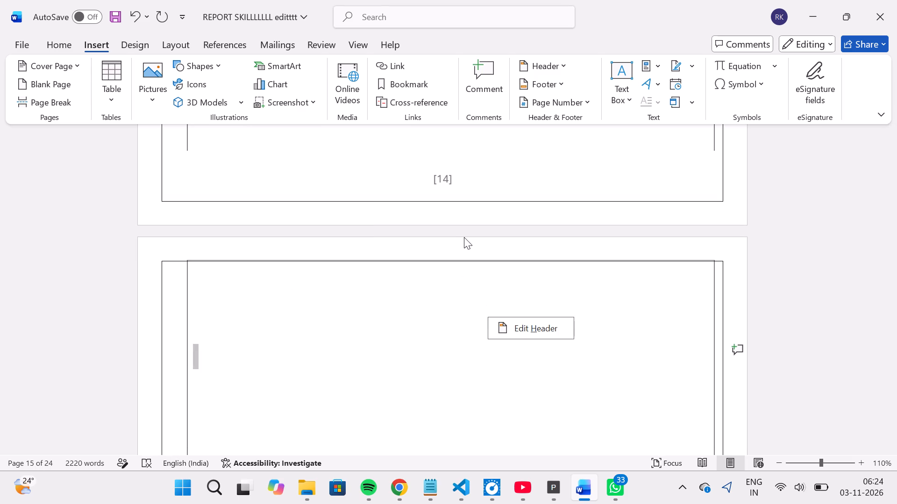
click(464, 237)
Review the strength test pages backwards from the Precautions to the Advantages and Limitations section on page 12.
scroll(458, 237, up, 13)
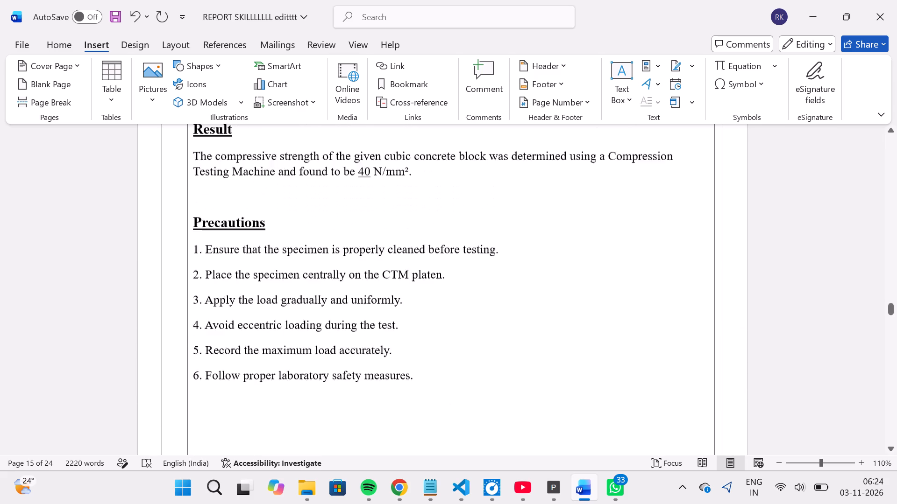
scroll(457, 245, up, 10)
scroll(492, 289, up, 10)
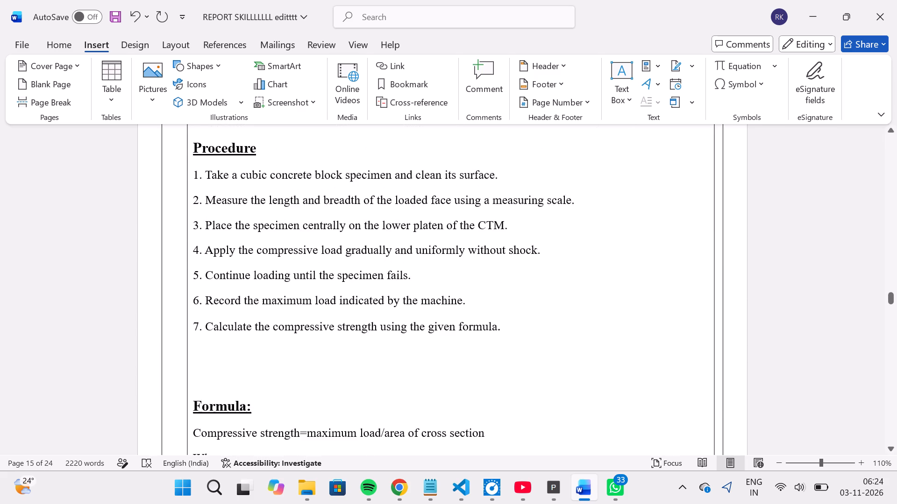
scroll(499, 298, up, 15)
scroll(501, 303, up, 9)
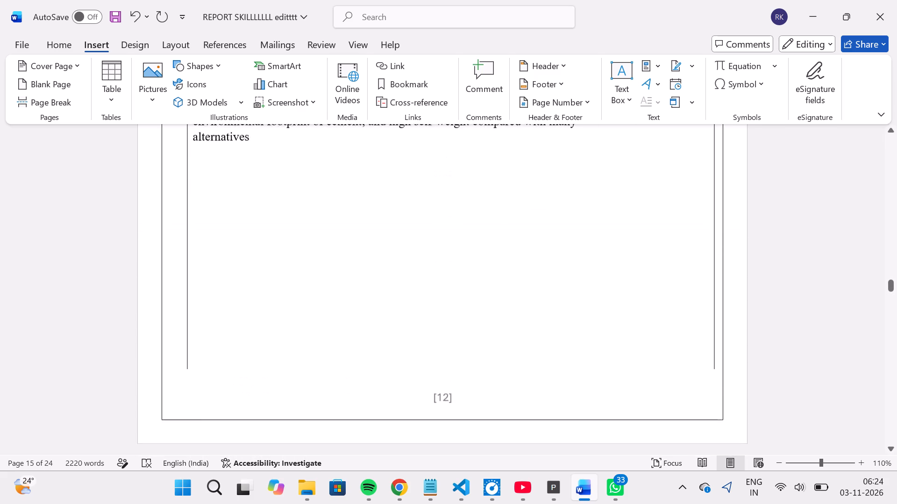
right_click(40, 82)
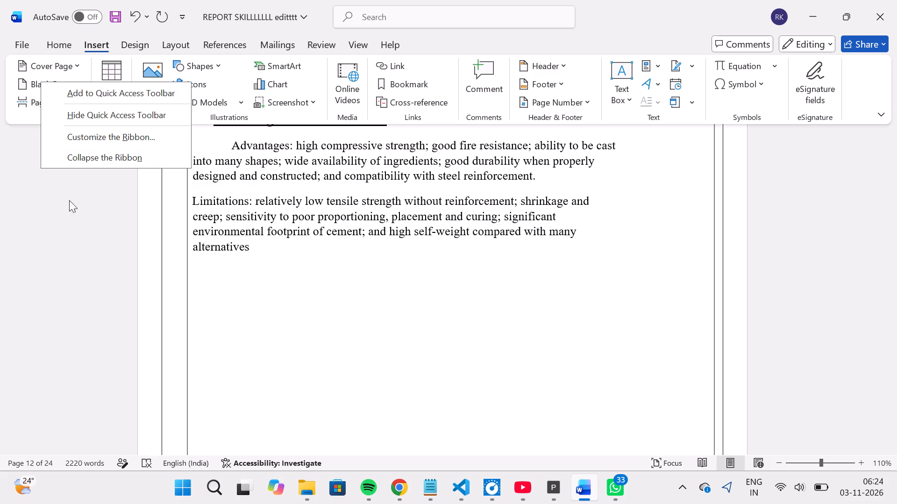
click(61, 211)
Check the layout of the sections backwards from Sustainable and Green Concrete to the Abstract.
scroll(221, 208, up, 14)
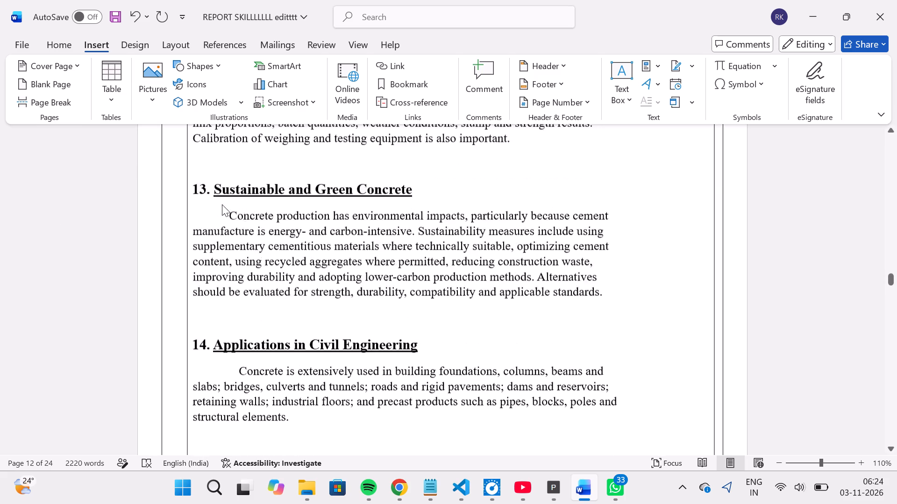
scroll(222, 204, up, 19)
scroll(222, 204, up, 20)
scroll(222, 204, up, 11)
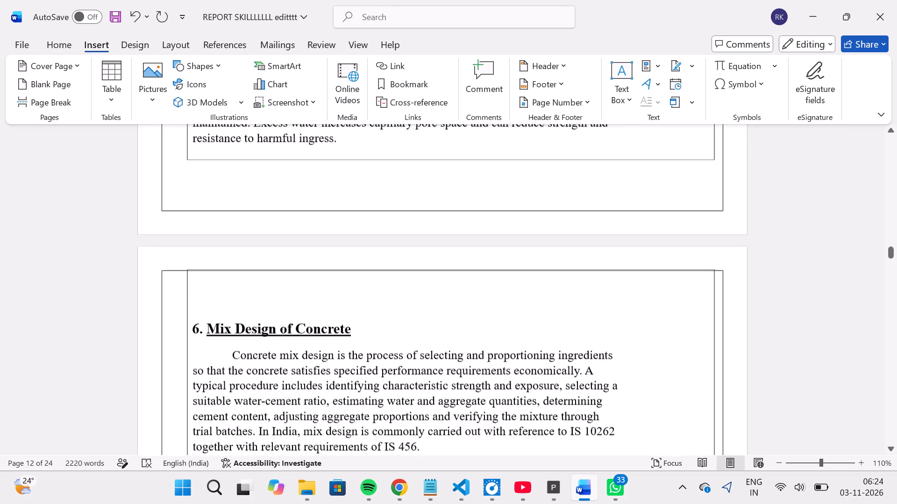
scroll(226, 200, up, 20)
scroll(226, 200, up, 11)
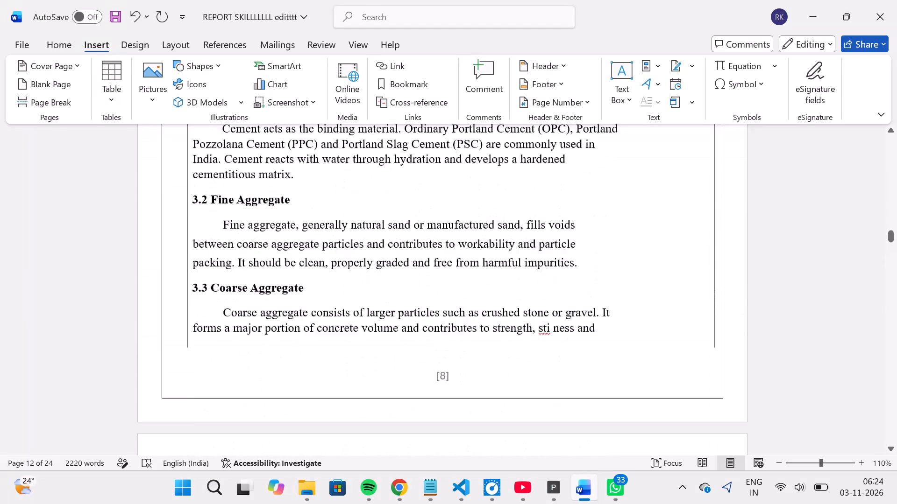
scroll(226, 200, up, 20)
scroll(226, 200, up, 11)
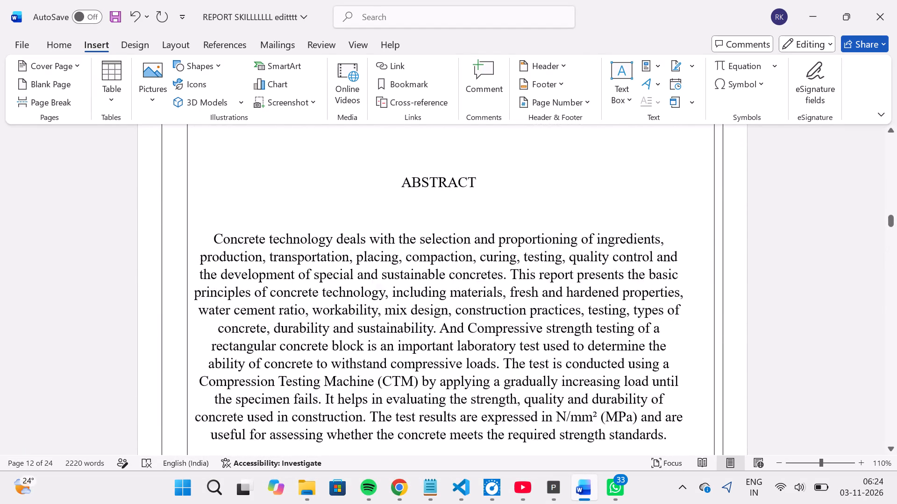
Check the table of contents, acknowledgement and declaration pages, working back towards the start of the report.
scroll(226, 201, up, 16)
scroll(226, 201, up, 10)
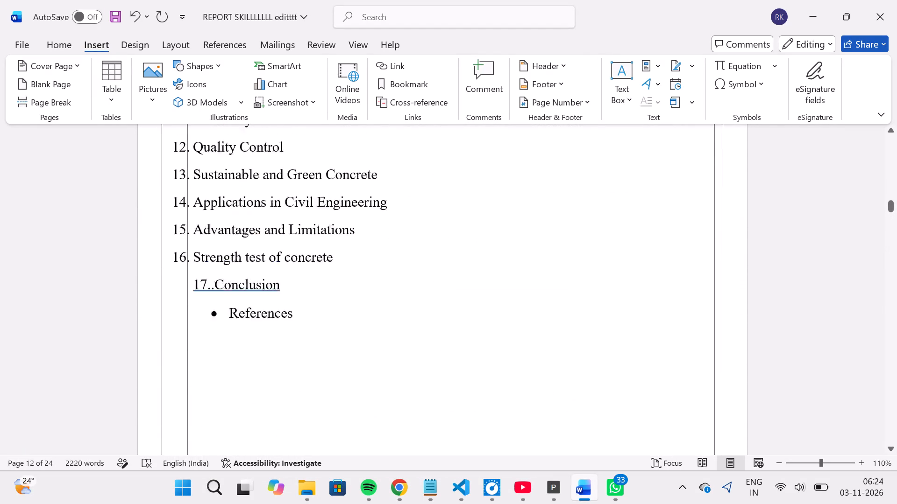
scroll(226, 201, up, 17)
scroll(226, 201, up, 8)
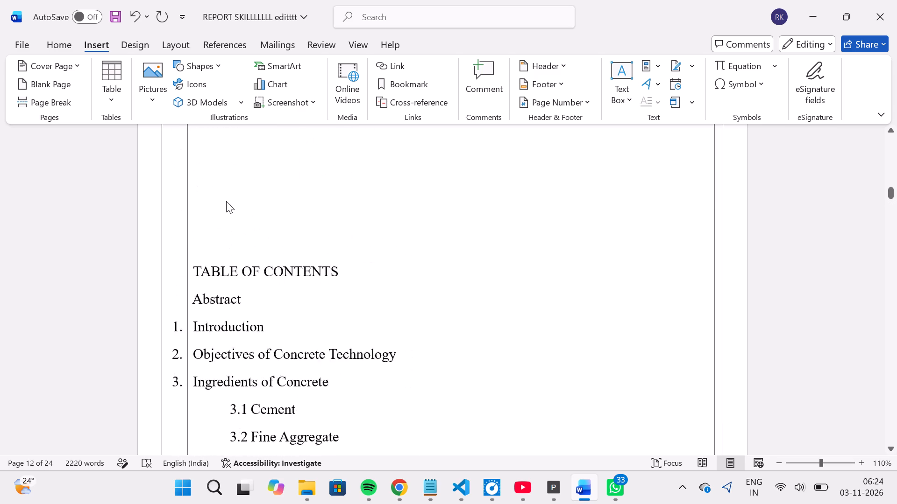
scroll(226, 201, up, 14)
scroll(226, 202, up, 12)
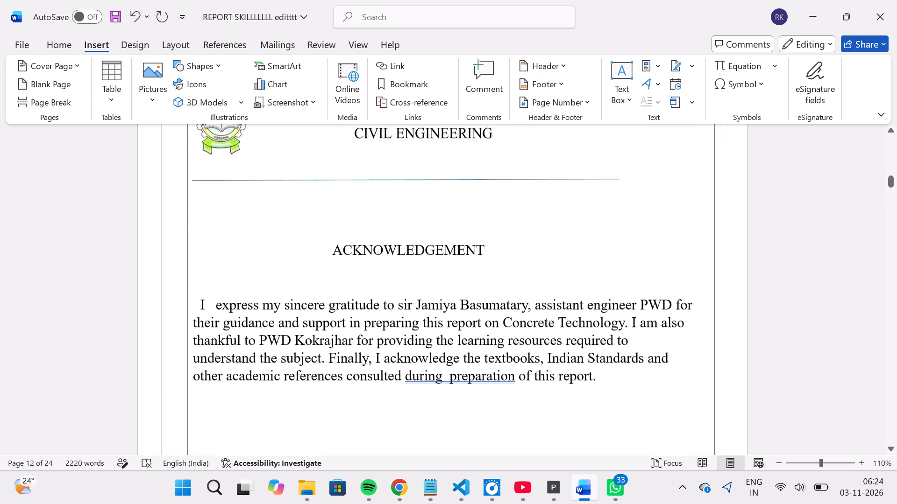
scroll(226, 202, up, 18)
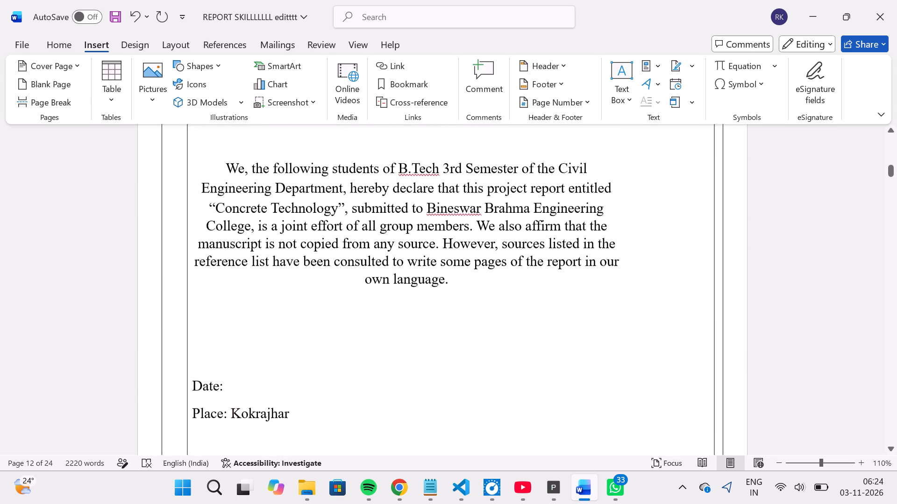
Examine the certificate page and the page boundary between it and the declaration page.
scroll(226, 202, up, 18)
scroll(226, 202, up, 14)
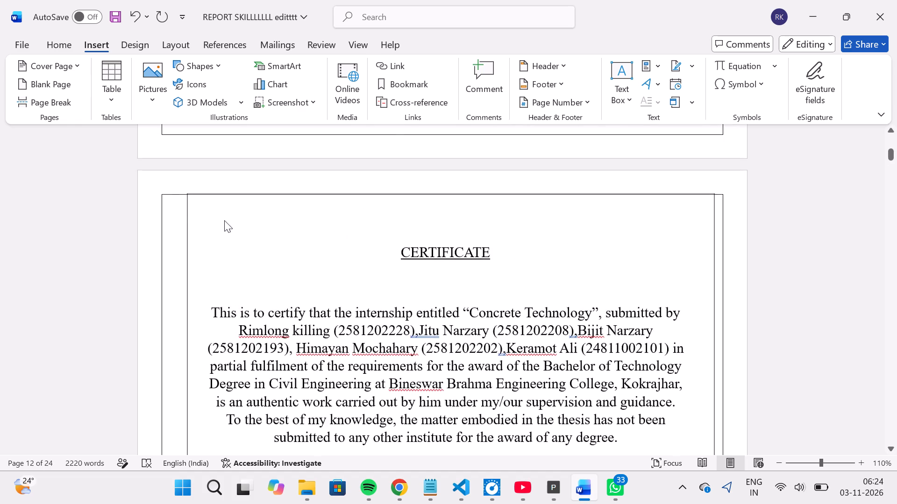
scroll(224, 220, up, 4)
scroll(224, 220, down, 9)
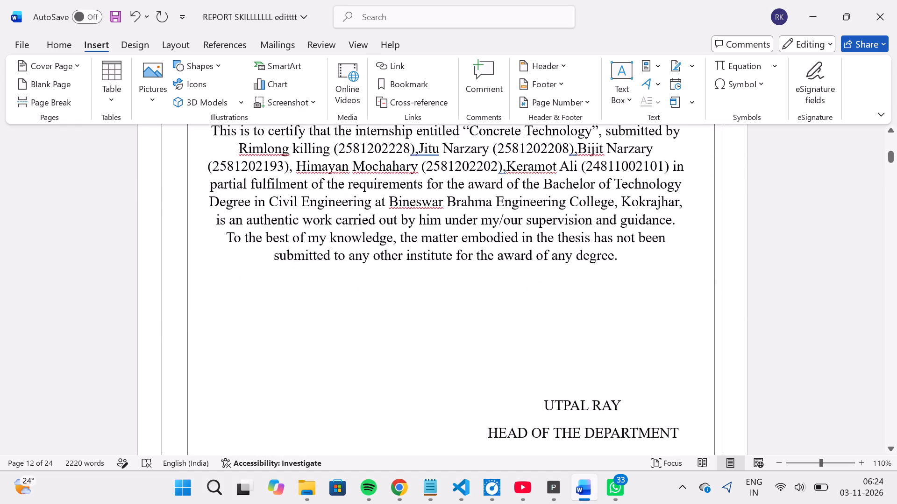
scroll(226, 222, up, 1)
scroll(227, 223, down, 16)
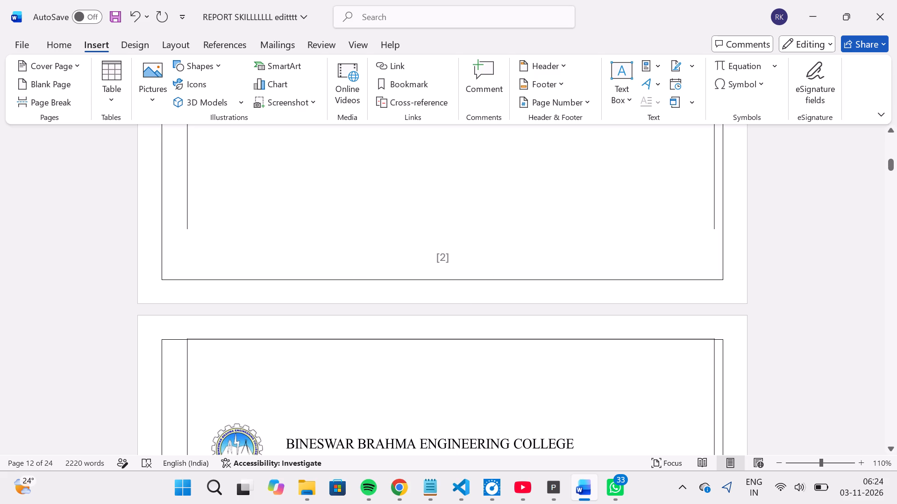
Open the help article on inserting a blank page in Word.
click(75, 62)
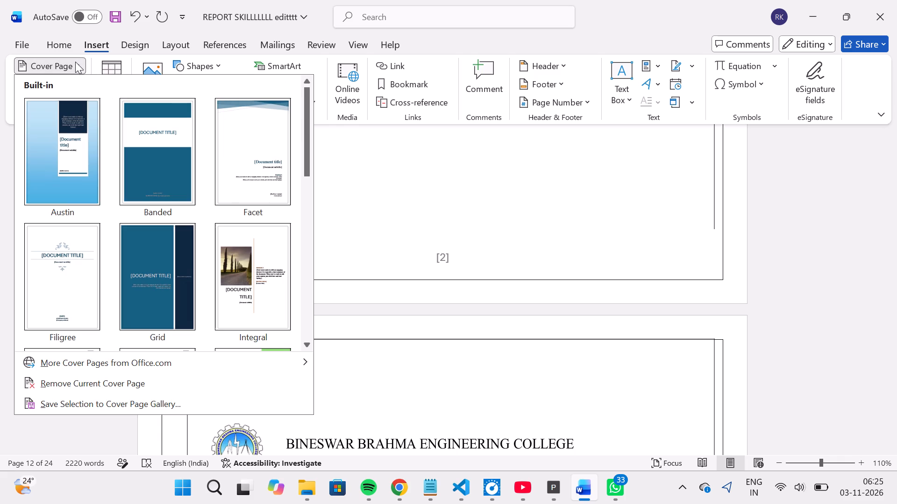
click(75, 62)
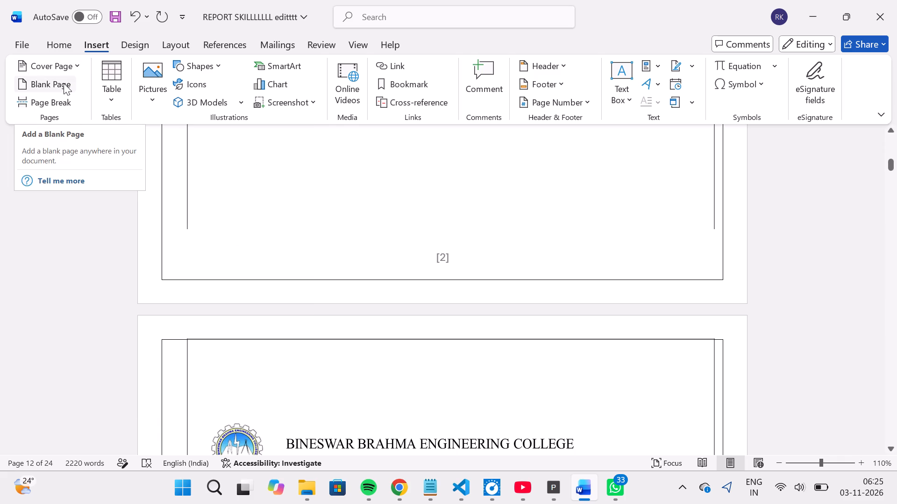
click(62, 177)
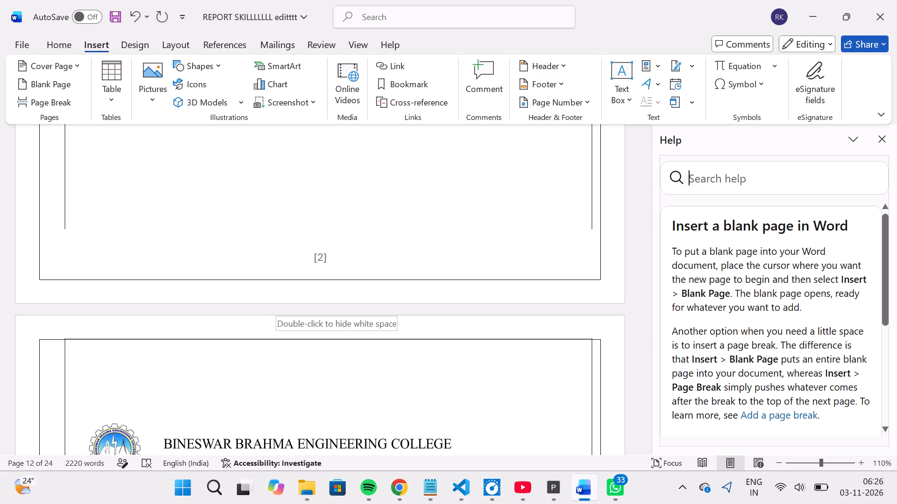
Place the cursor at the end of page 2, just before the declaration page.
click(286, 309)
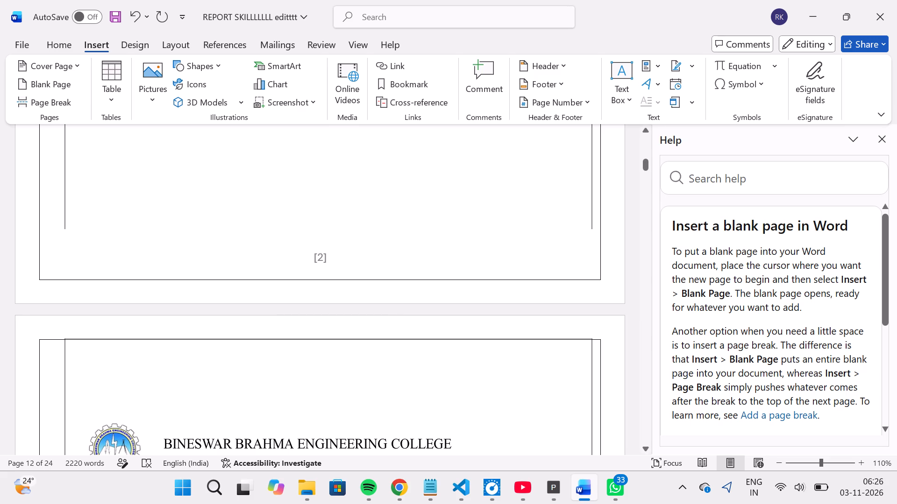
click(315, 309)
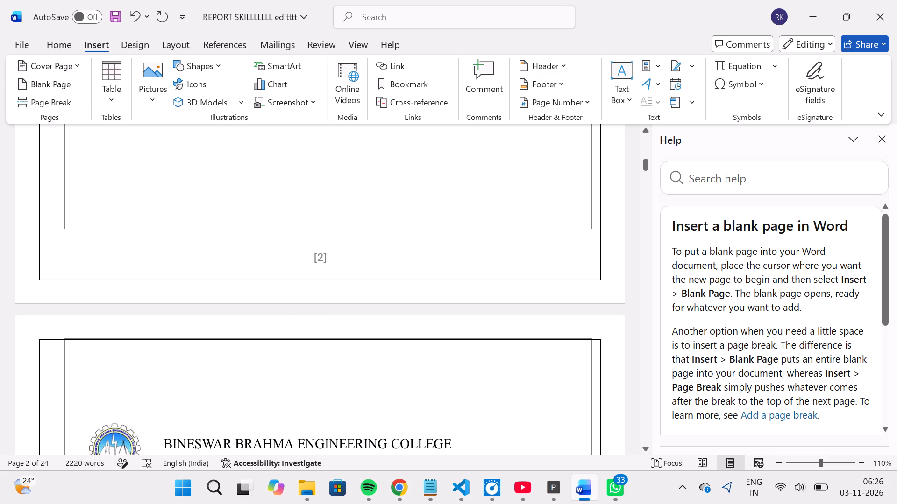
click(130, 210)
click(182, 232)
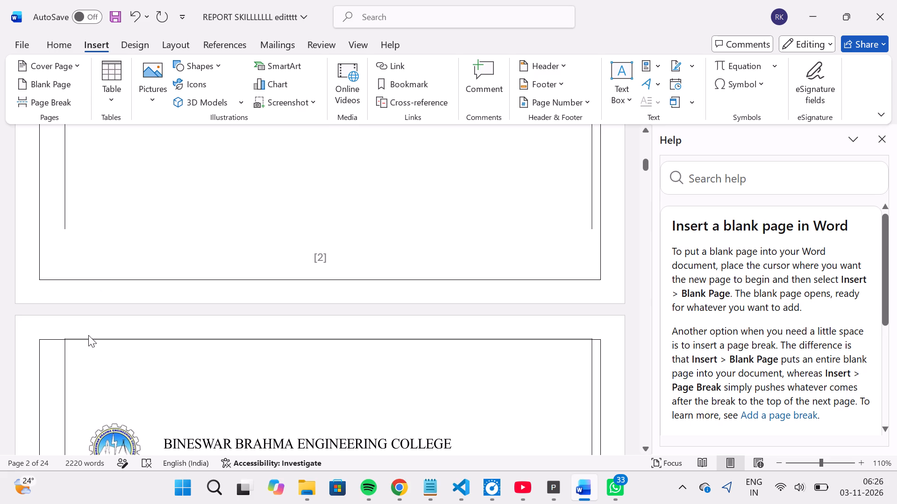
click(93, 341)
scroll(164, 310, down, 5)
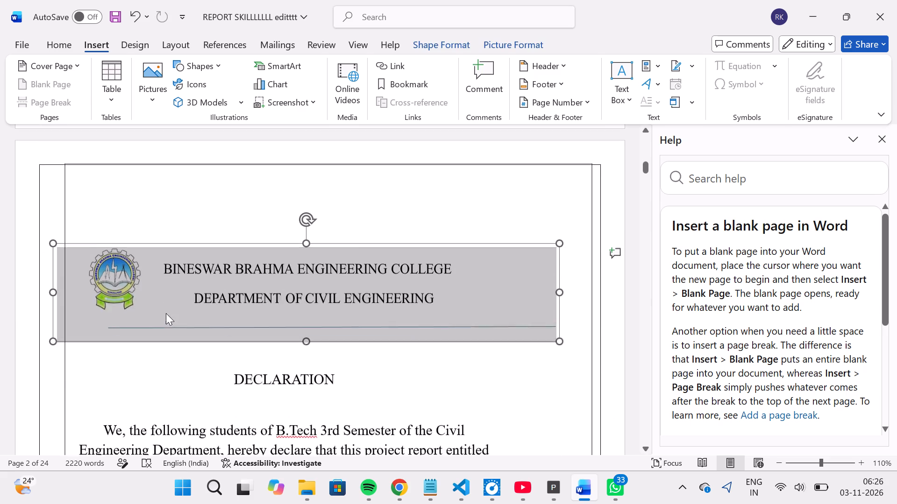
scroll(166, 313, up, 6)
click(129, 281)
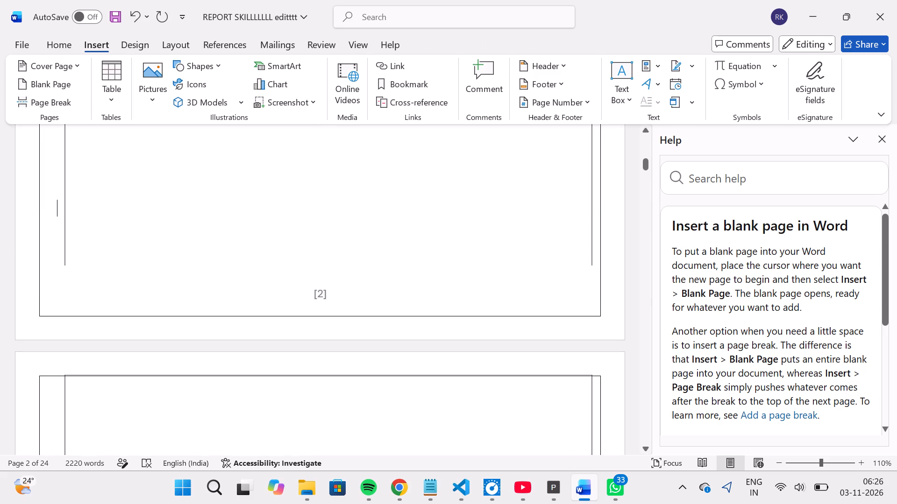
Inspect the declaration page, the certificate page and the end of the cover page before it.
scroll(129, 283, up, 10)
scroll(132, 284, down, 10)
scroll(139, 302, up, 3)
scroll(139, 302, down, 7)
scroll(140, 300, up, 1)
scroll(140, 300, down, 4)
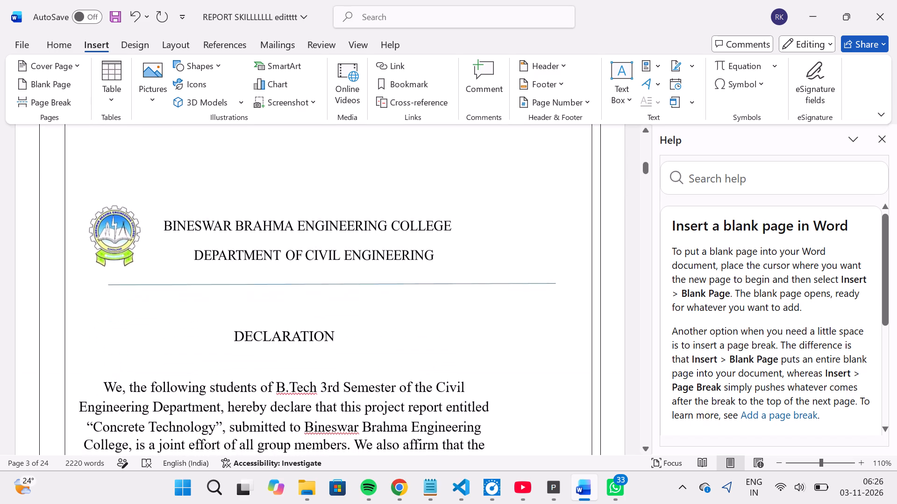
scroll(142, 302, up, 17)
scroll(148, 302, up, 4)
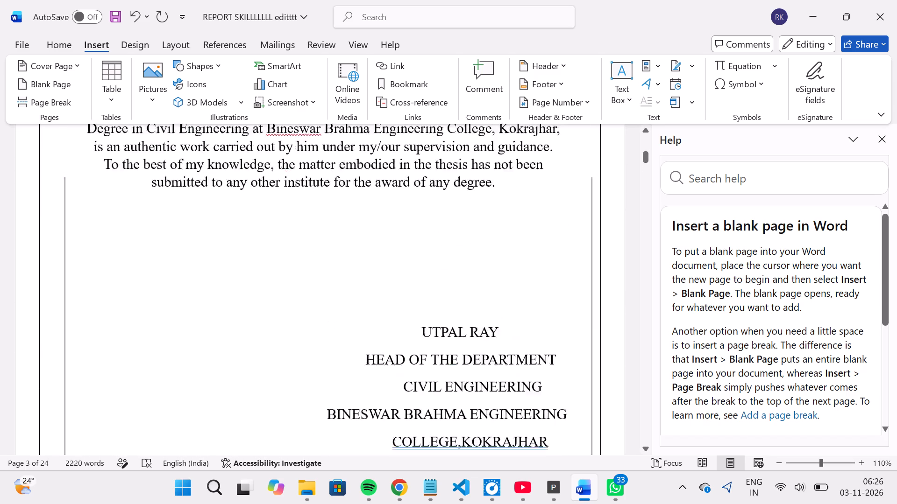
scroll(149, 305, up, 10)
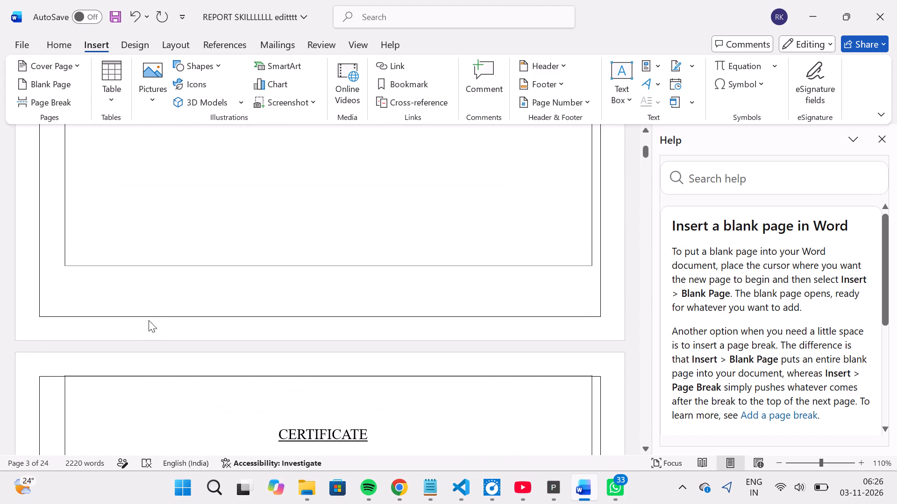
Insert a blank page at the end of the cover page, before the certificate page.
click(149, 328)
click(125, 350)
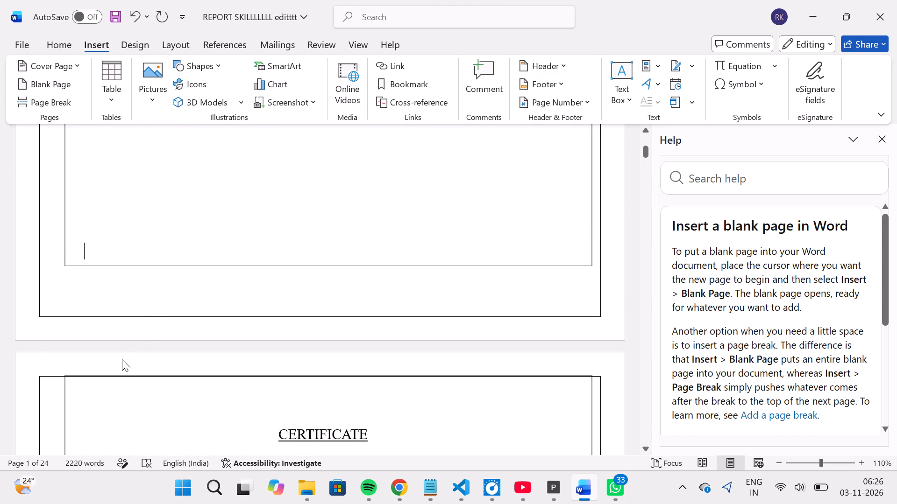
click(122, 359)
click(117, 383)
scroll(174, 322, up, 5)
scroll(175, 324, down, 5)
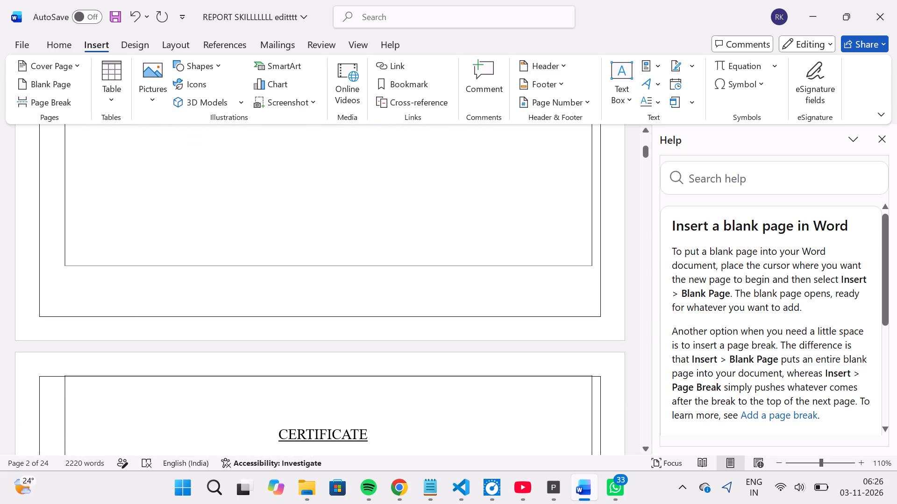
click(169, 252)
click(41, 81)
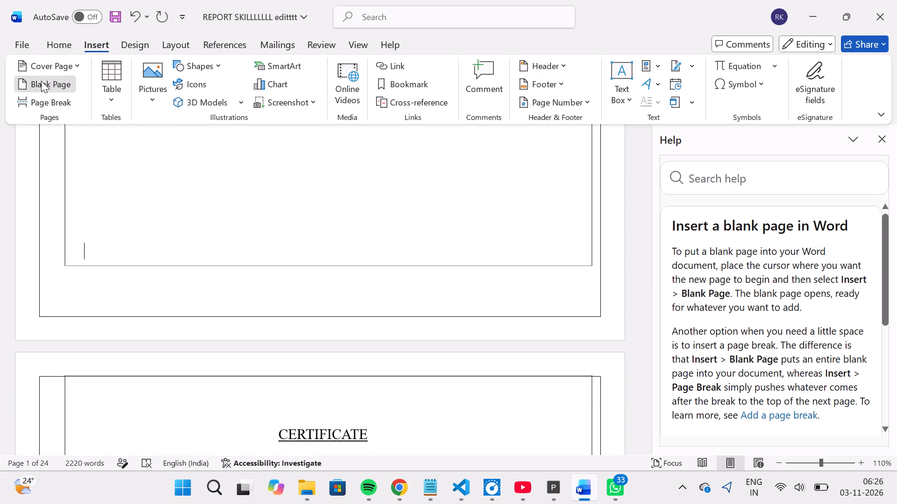
Examine the pages between the cover page and the certificate page to check where the blank page was inserted.
scroll(279, 168, down, 4)
scroll(280, 179, up, 5)
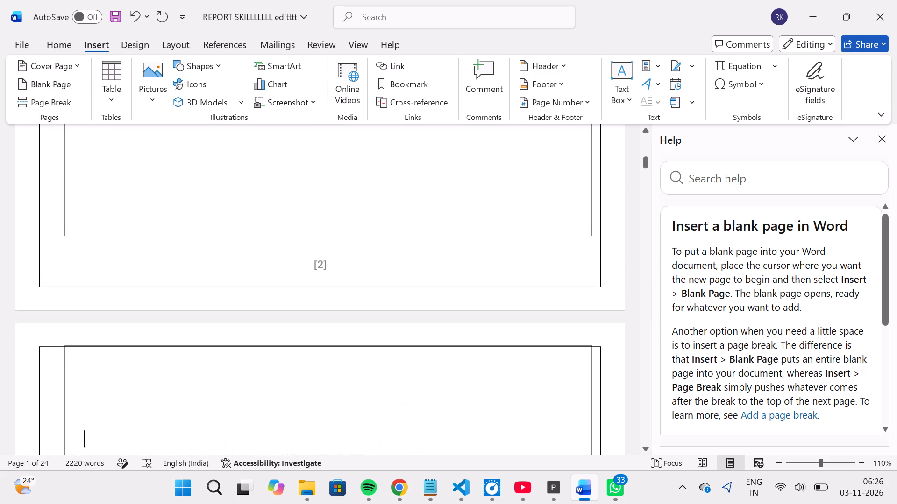
scroll(281, 179, up, 19)
scroll(288, 177, up, 2)
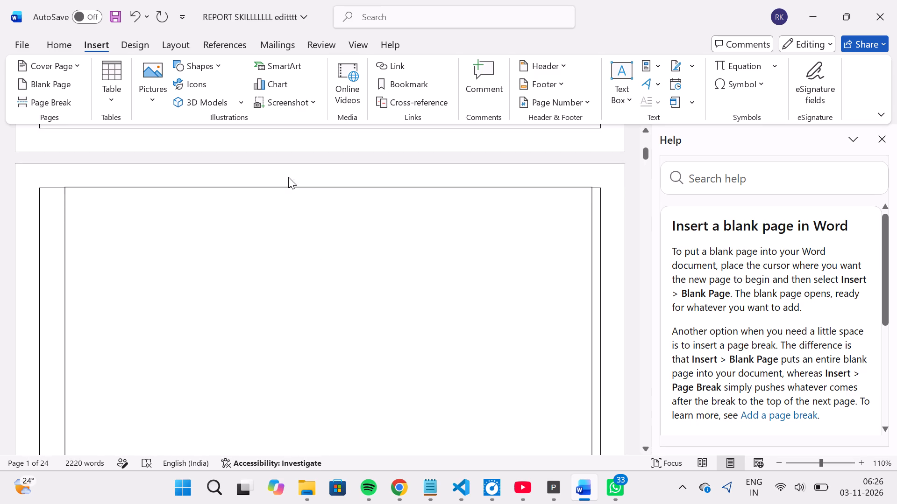
scroll(288, 177, up, 12)
scroll(297, 169, down, 5)
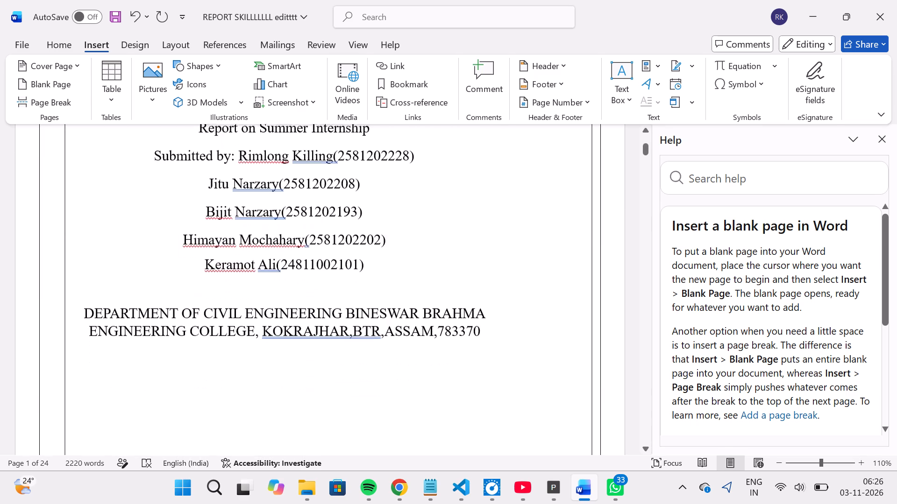
scroll(299, 178, down, 9)
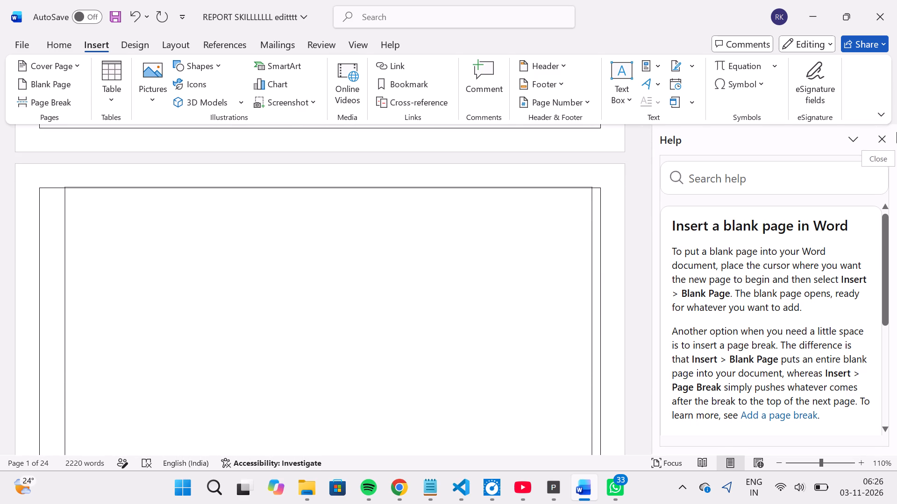
Close the help pane.
click(884, 140)
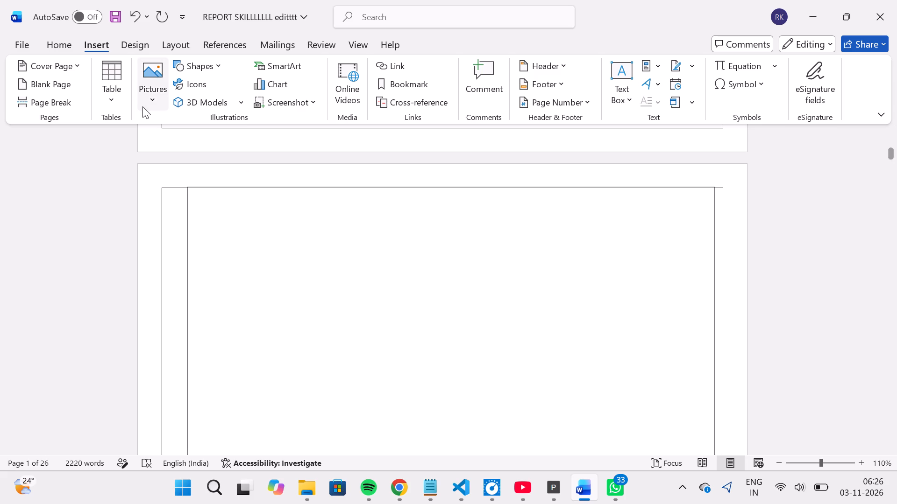
Start inserting a picture from this device and look through the Documents folder for the image to use.
click(152, 85)
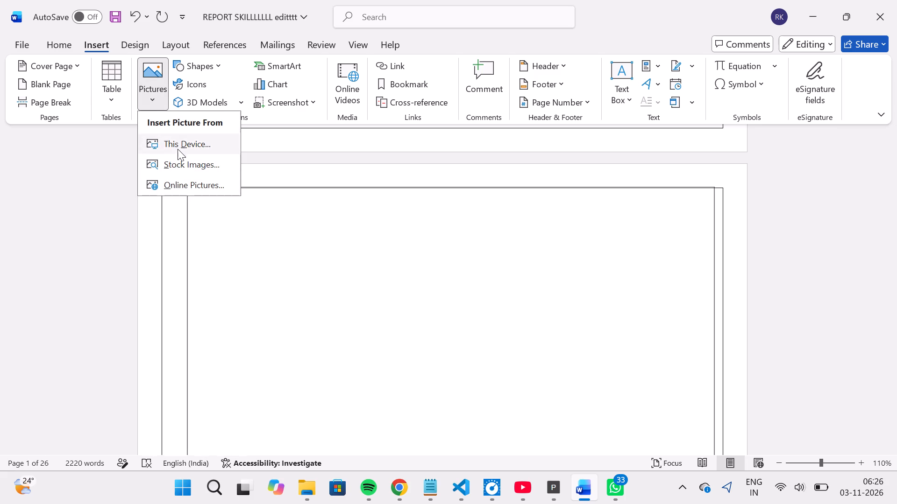
click(178, 147)
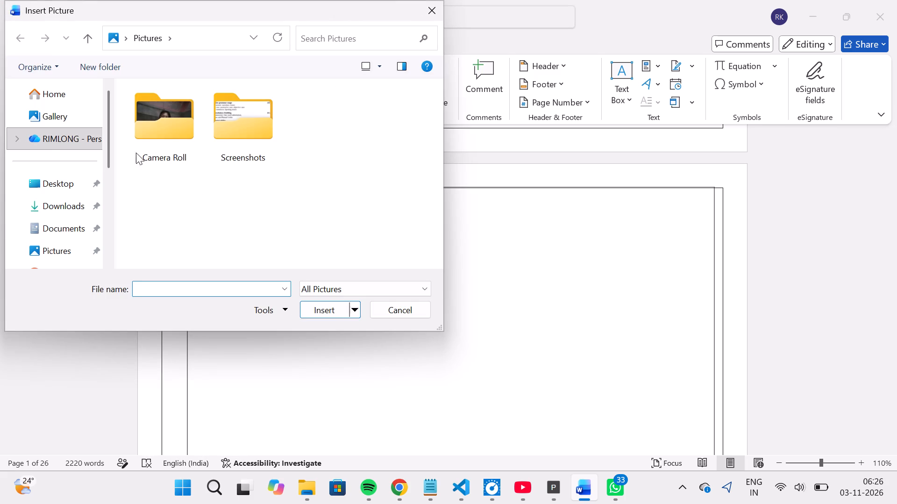
scroll(78, 169, down, 4)
scroll(70, 148, up, 2)
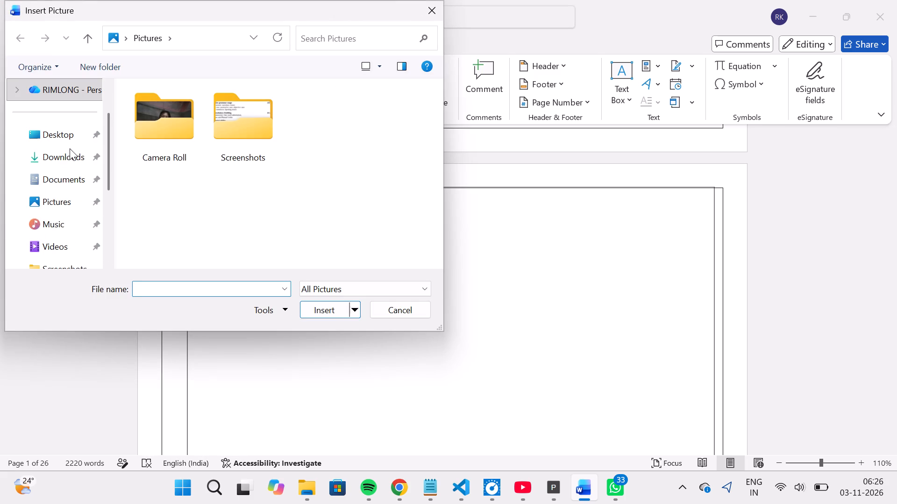
click(64, 180)
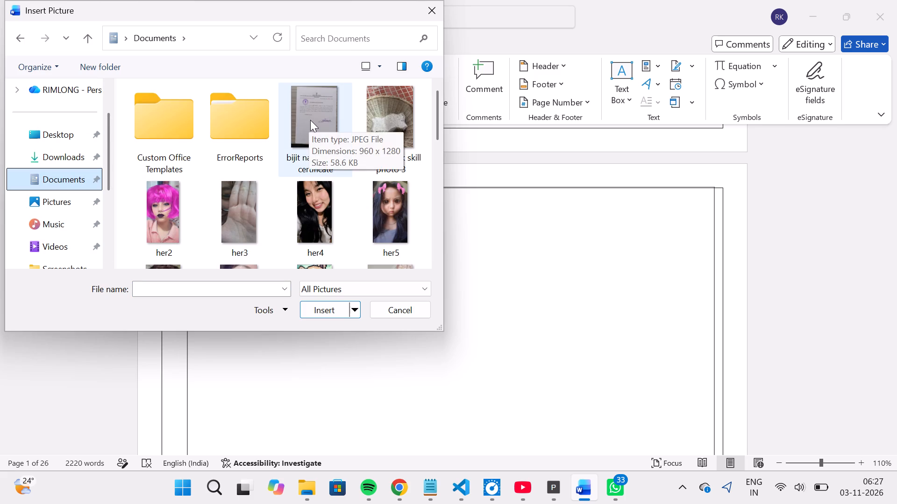
scroll(318, 196, down, 5)
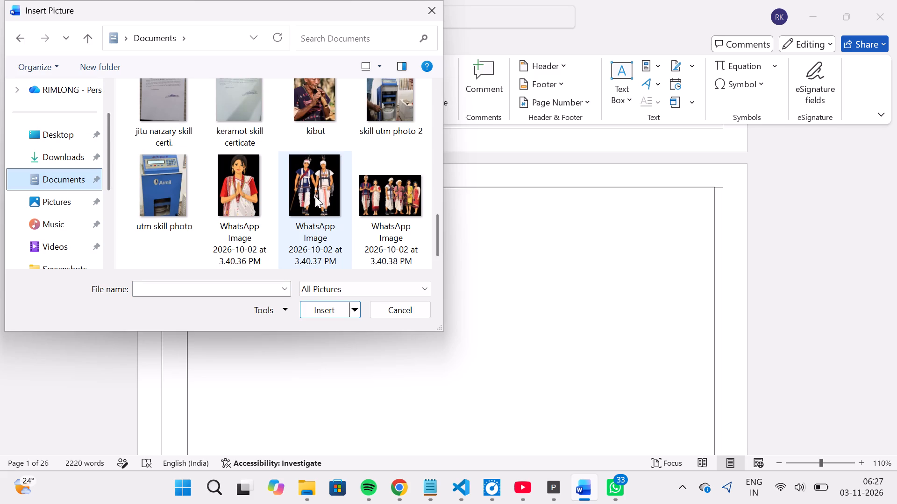
scroll(311, 196, up, 2)
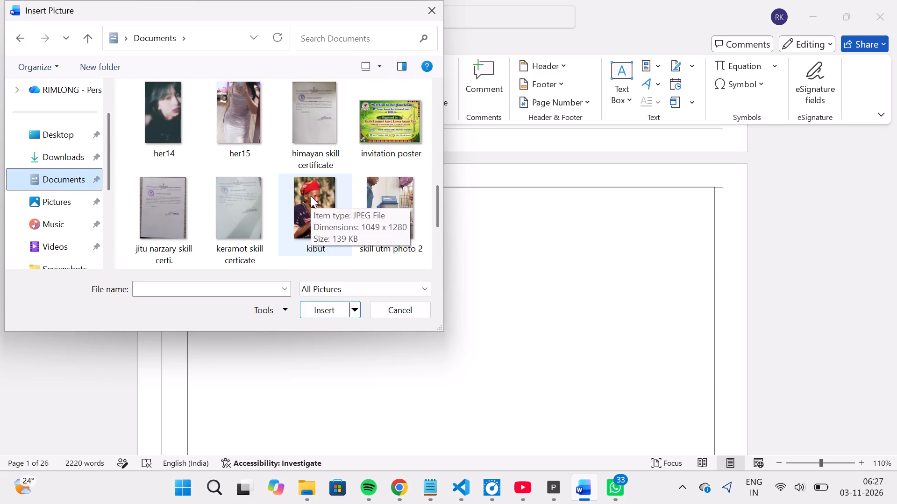
scroll(234, 186, up, 2)
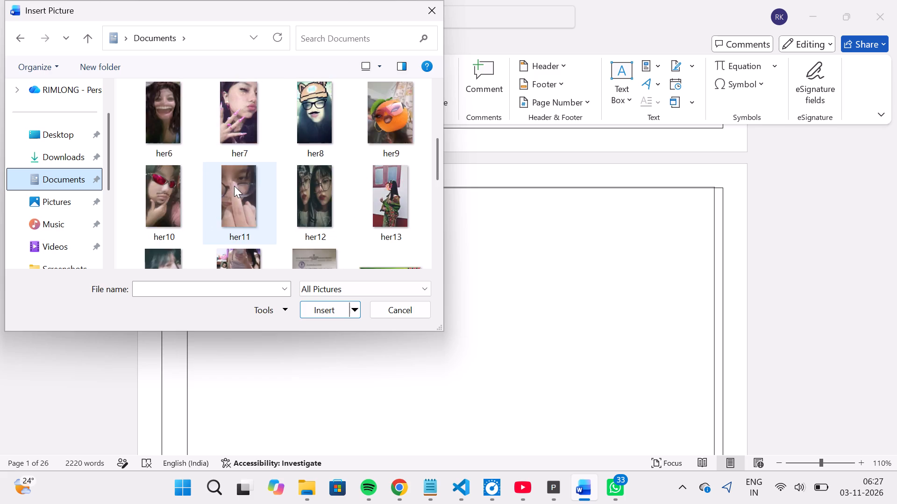
scroll(234, 186, up, 1)
scroll(234, 186, down, 9)
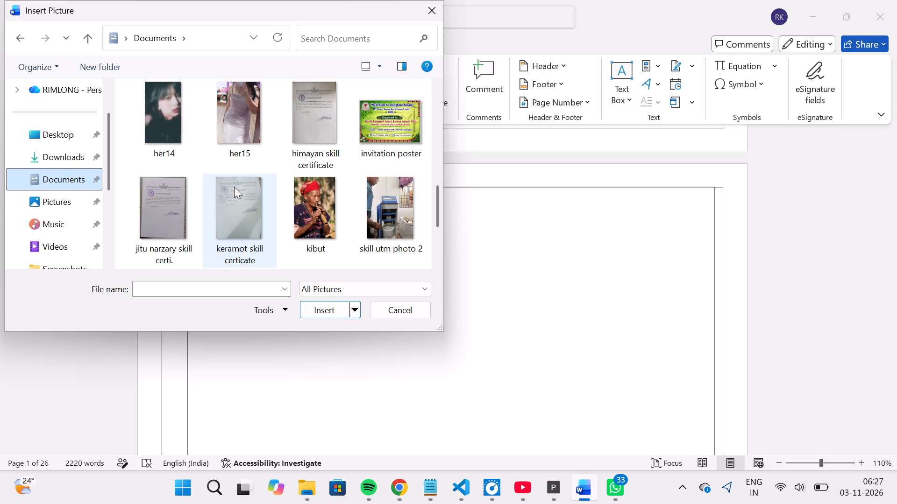
scroll(234, 187, down, 5)
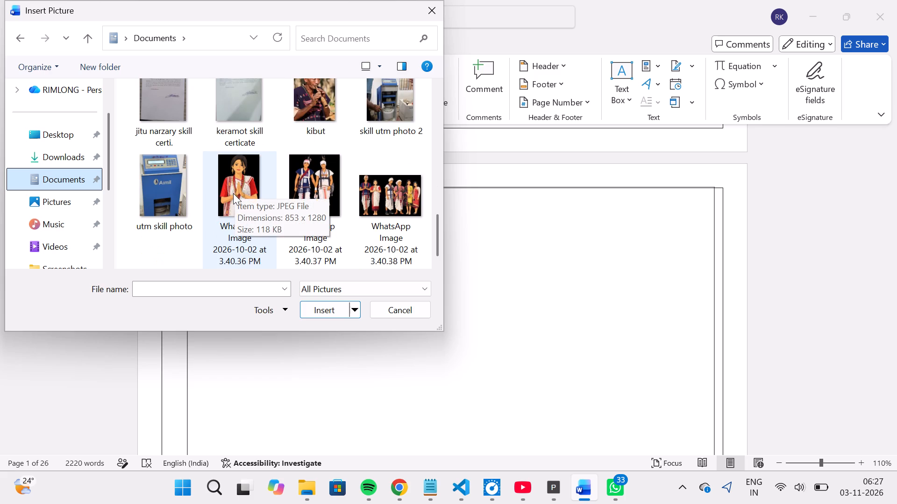
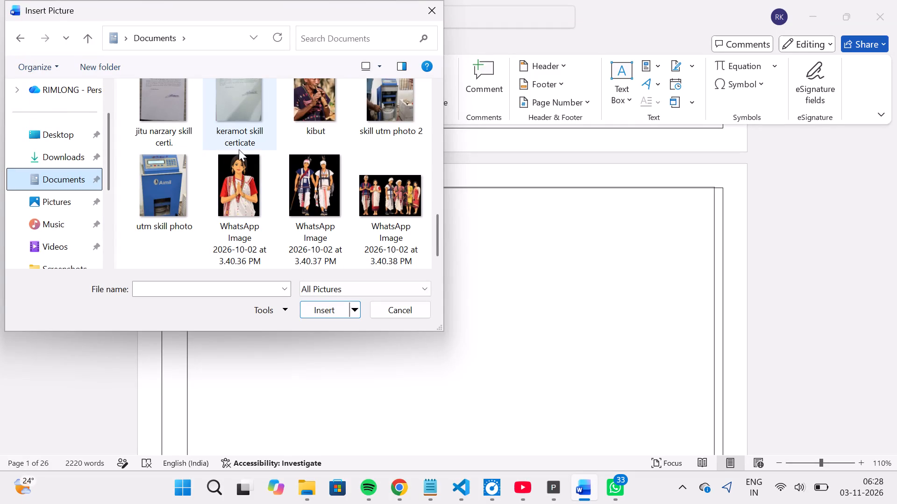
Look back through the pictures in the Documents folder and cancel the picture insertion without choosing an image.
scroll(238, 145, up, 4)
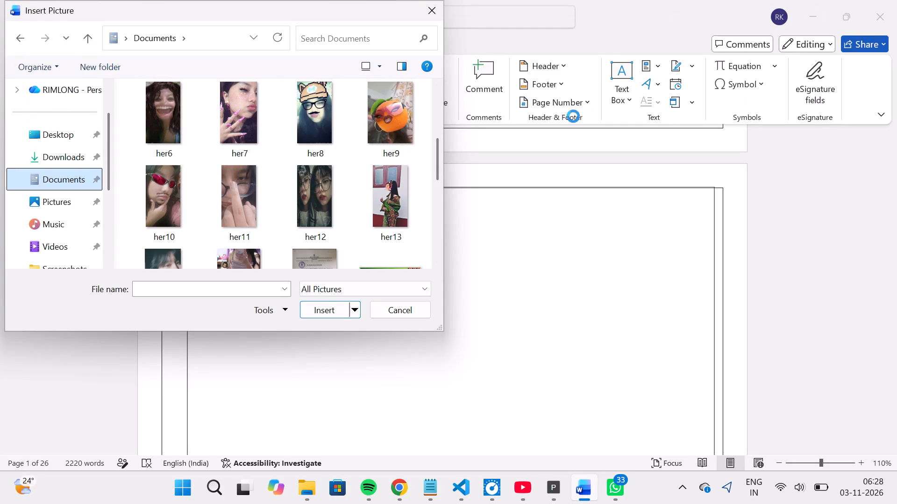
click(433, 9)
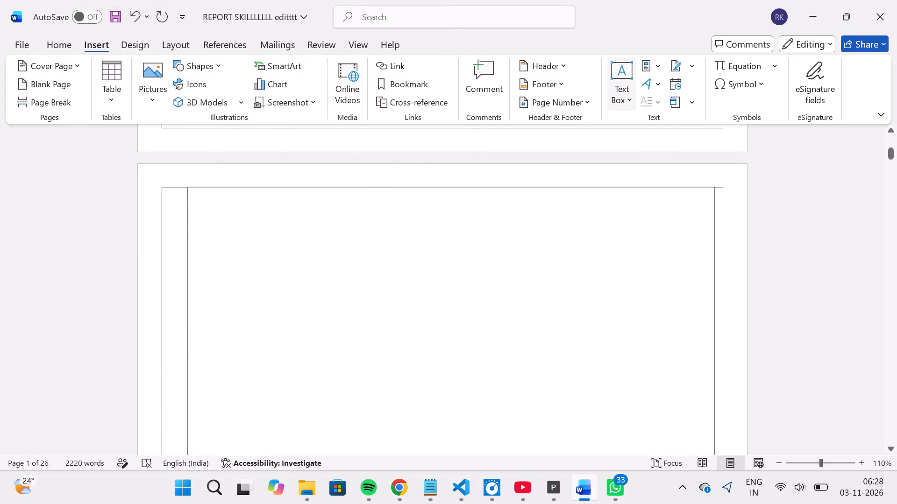
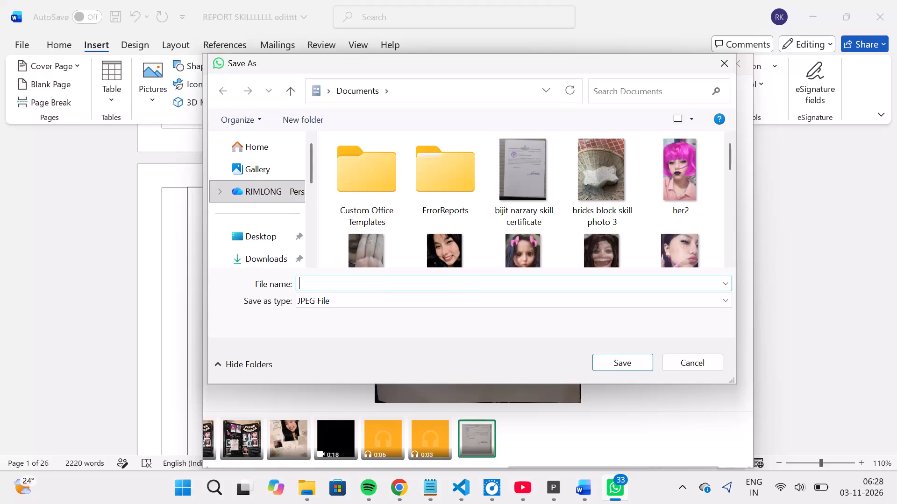
Enter "rimlong skill certi" as the file name for saving the WhatsApp certificate image in the Documents folder.
text(rimlong)
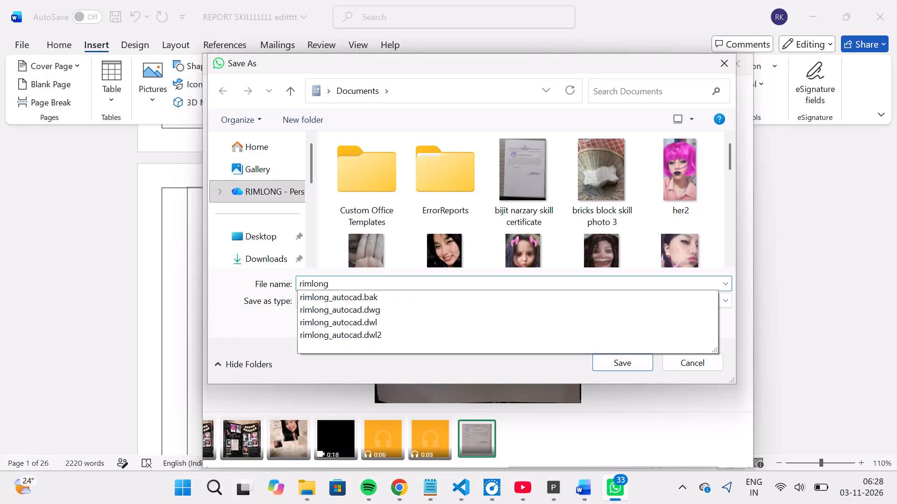
key(space)
text(skill certi)
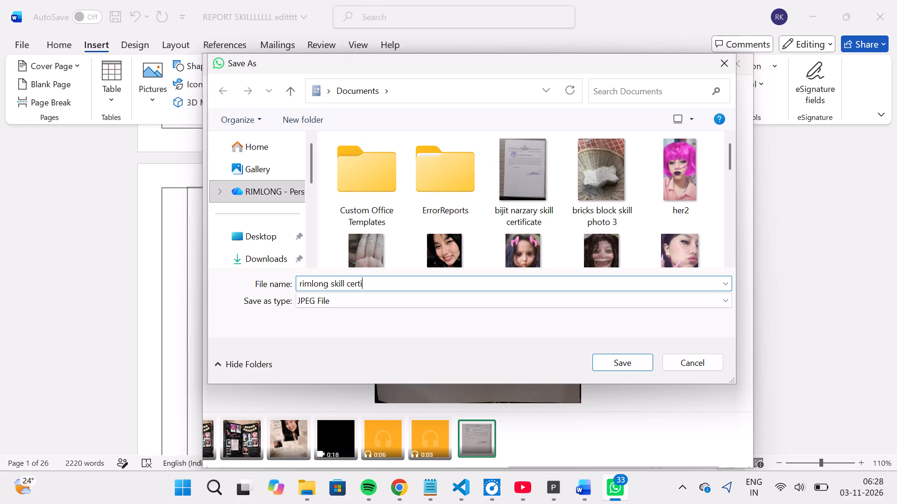
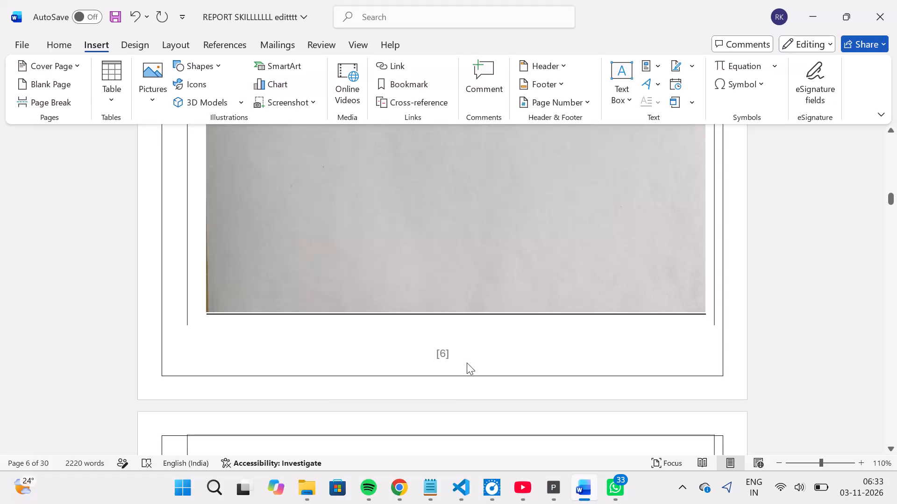
Look through the skill certificate pictures already placed on the report's opening pages and find the blank page that needs one.
scroll(467, 363, down, 7)
scroll(467, 363, up, 1)
scroll(467, 363, down, 3)
scroll(467, 363, up, 7)
scroll(467, 359, up, 20)
scroll(467, 359, up, 7)
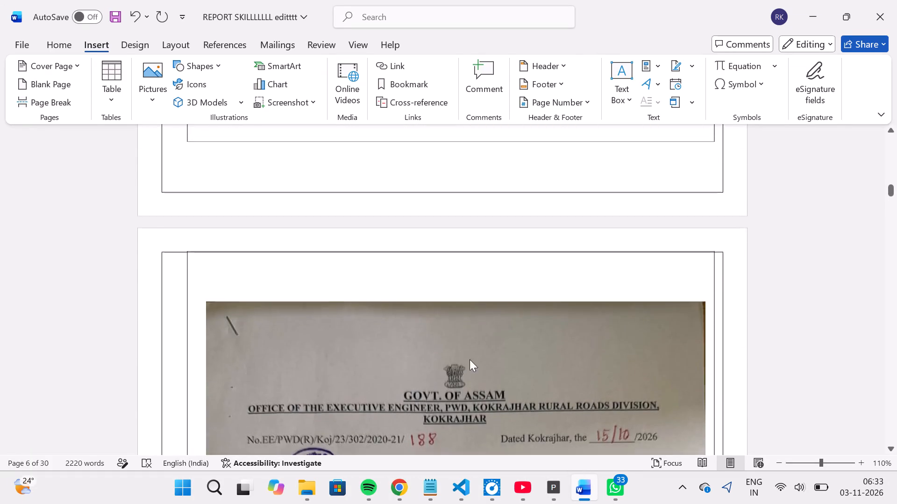
scroll(470, 359, up, 20)
scroll(470, 359, up, 9)
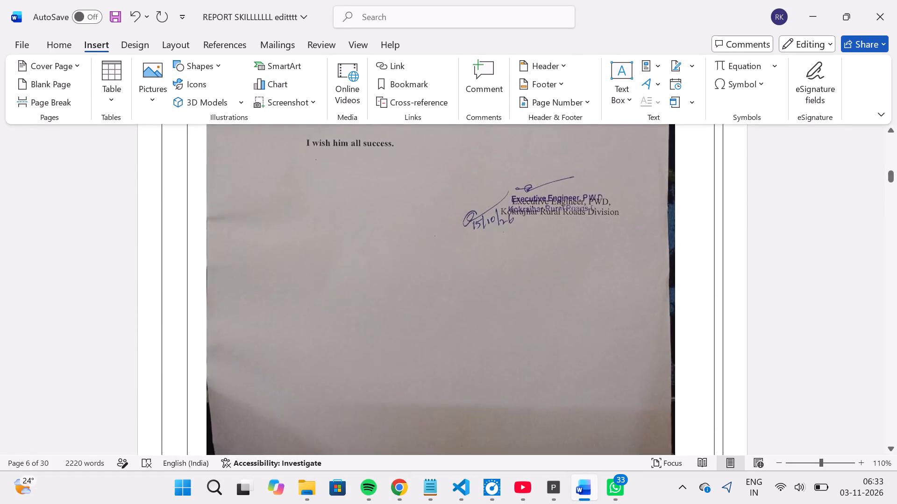
scroll(484, 373, up, 4)
scroll(484, 373, down, 2)
scroll(483, 370, up, 14)
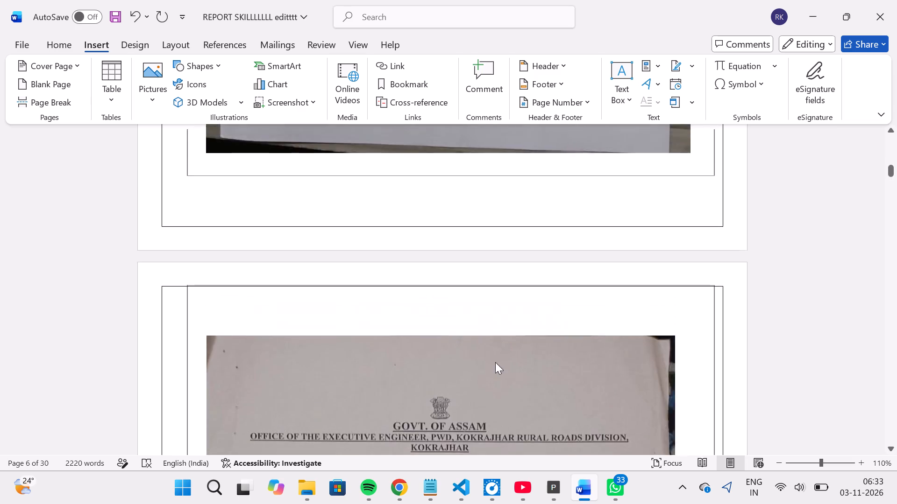
scroll(495, 362, up, 2)
scroll(495, 362, down, 1)
scroll(495, 362, up, 13)
scroll(490, 378, down, 5)
scroll(465, 461, up, 1)
scroll(465, 461, down, 11)
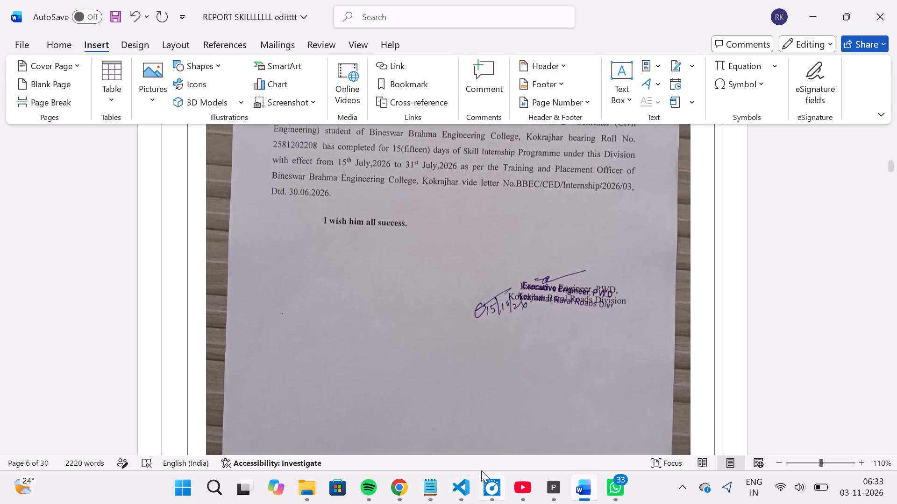
scroll(481, 470, down, 8)
scroll(508, 362, down, 6)
scroll(519, 330, up, 1)
scroll(520, 329, down, 7)
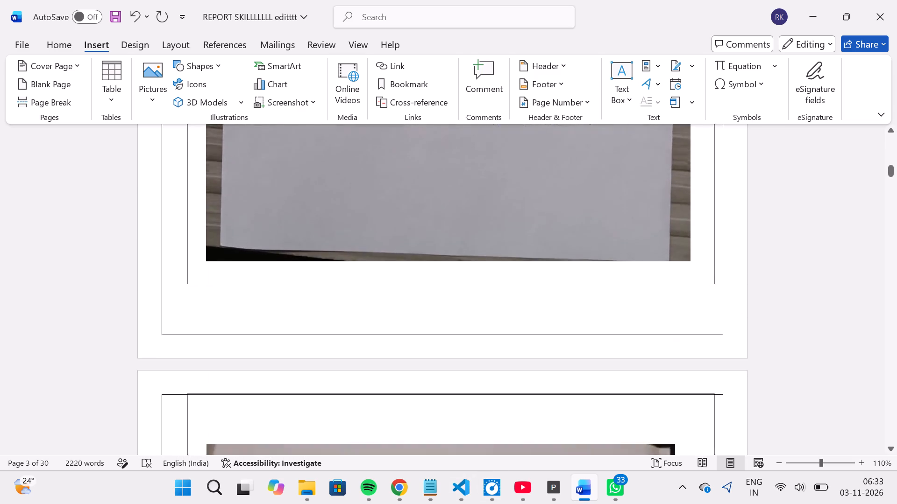
scroll(524, 315, down, 6)
scroll(524, 316, up, 1)
scroll(524, 318, down, 7)
scroll(522, 316, up, 1)
scroll(522, 316, down, 17)
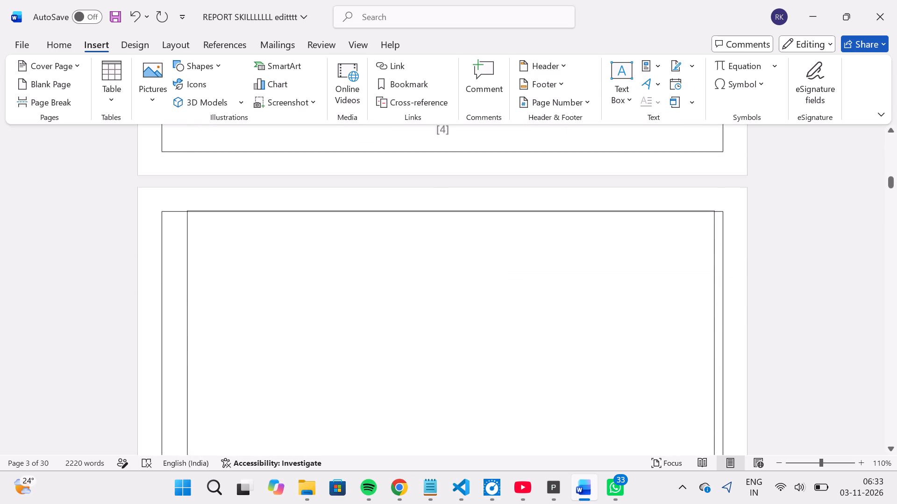
scroll(515, 290, down, 4)
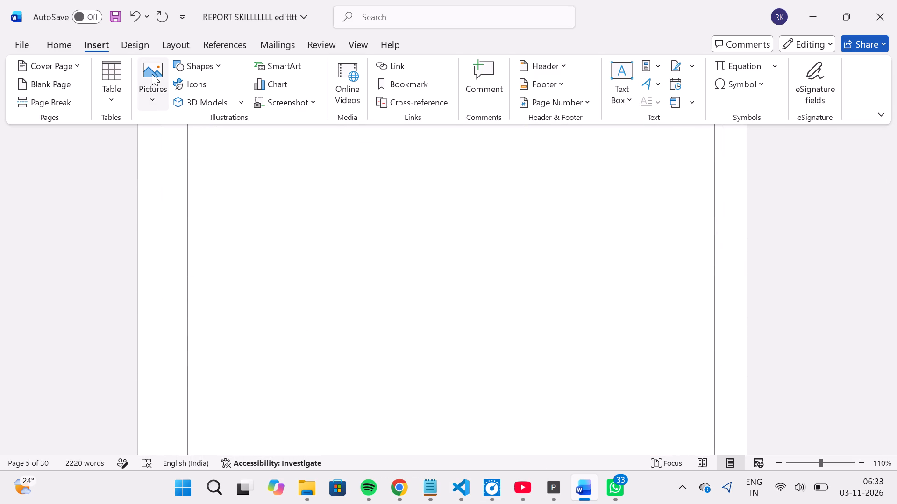
Insert the "keramot skill certicate" picture from the Documents folder of this device onto the blank fifth page.
click(152, 74)
click(171, 151)
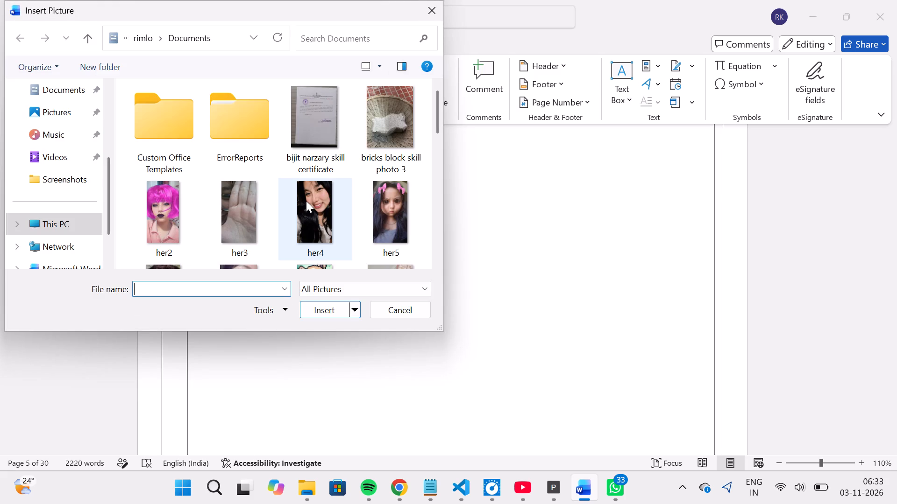
scroll(315, 176, down, 3)
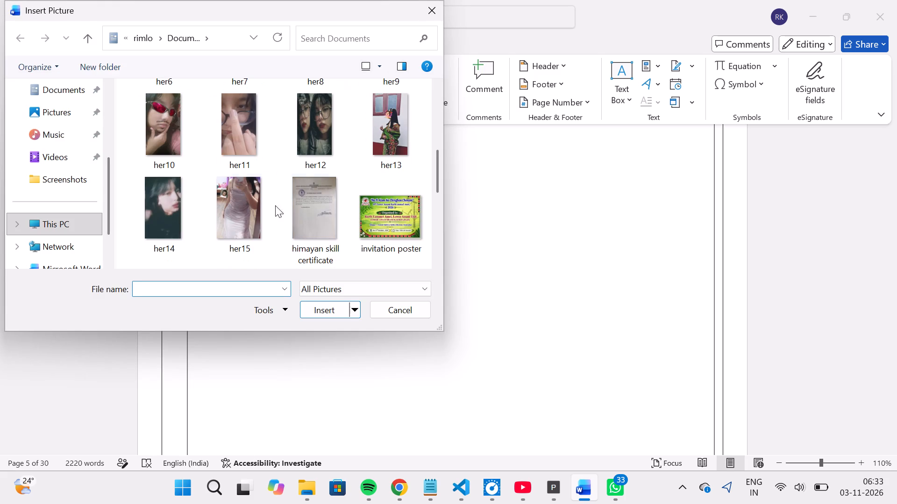
scroll(310, 203, down, 2)
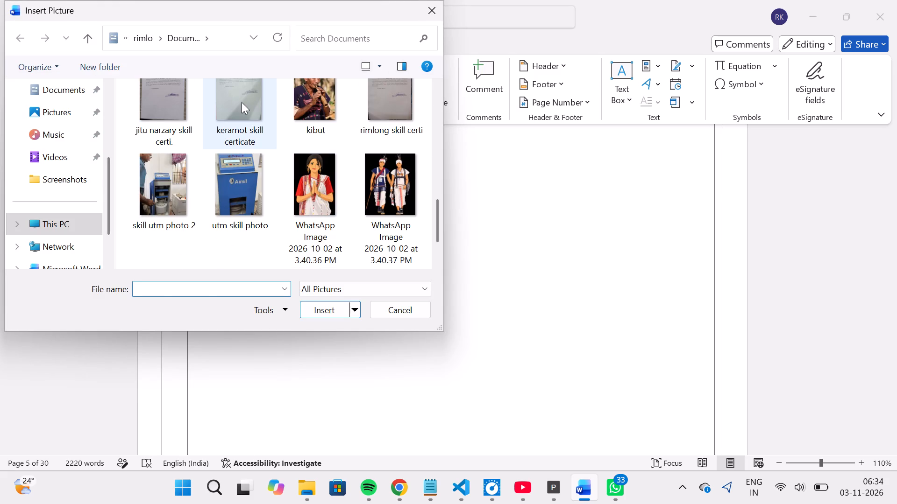
click(242, 102)
click(242, 102)
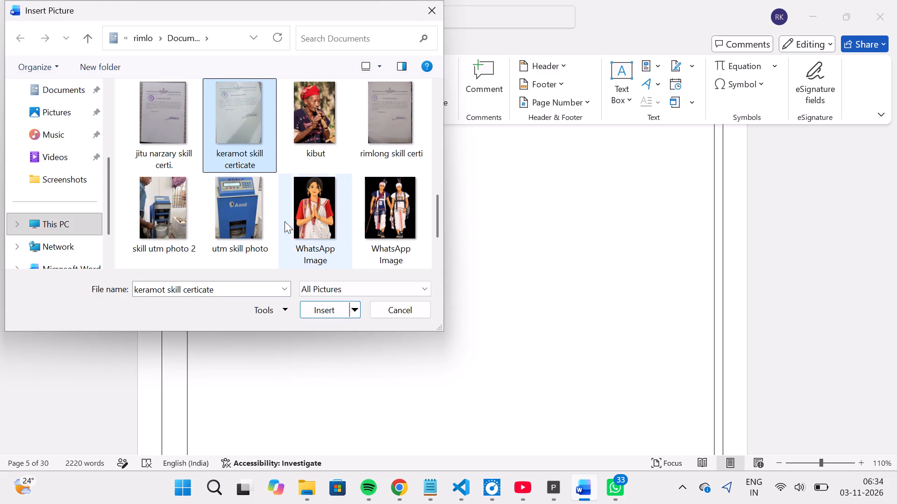
click(318, 308)
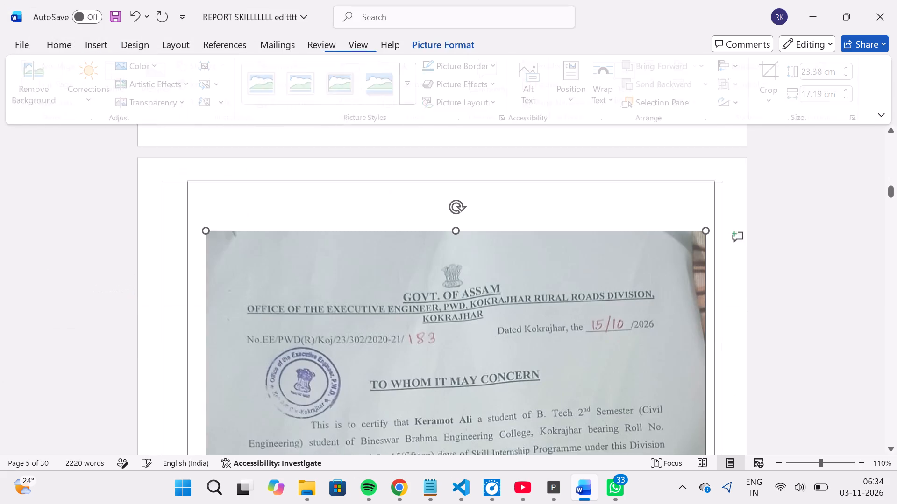
Examine the inserted certificate picture and the layout of the pages following it, down to the CERTIFICATE text page.
scroll(440, 291, down, 9)
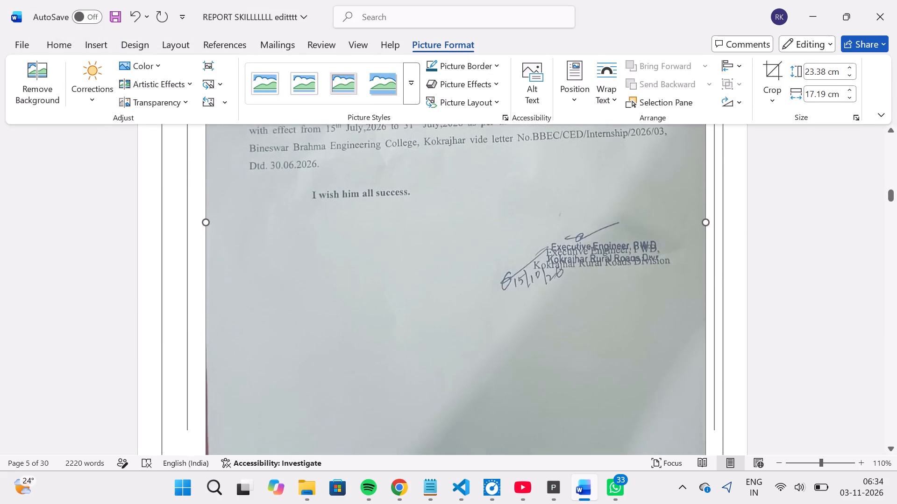
scroll(440, 291, down, 5)
scroll(441, 284, up, 10)
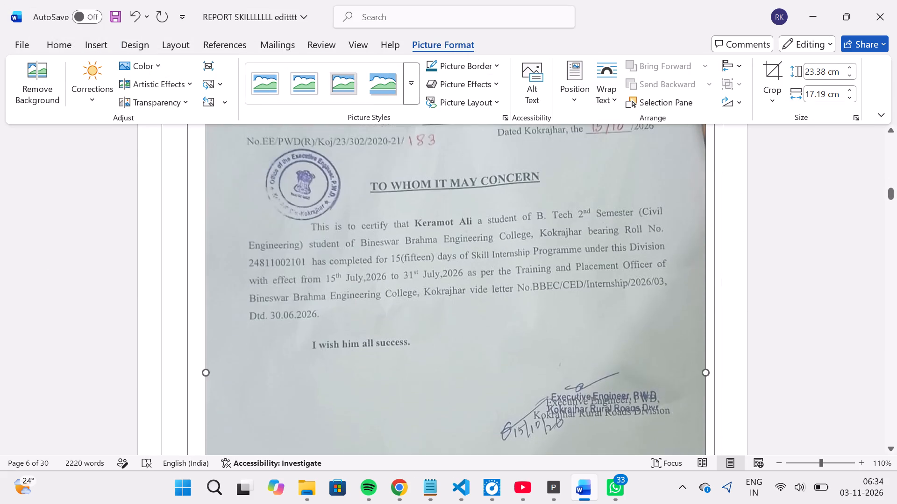
scroll(443, 280, up, 6)
click(367, 258)
scroll(368, 255, down, 2)
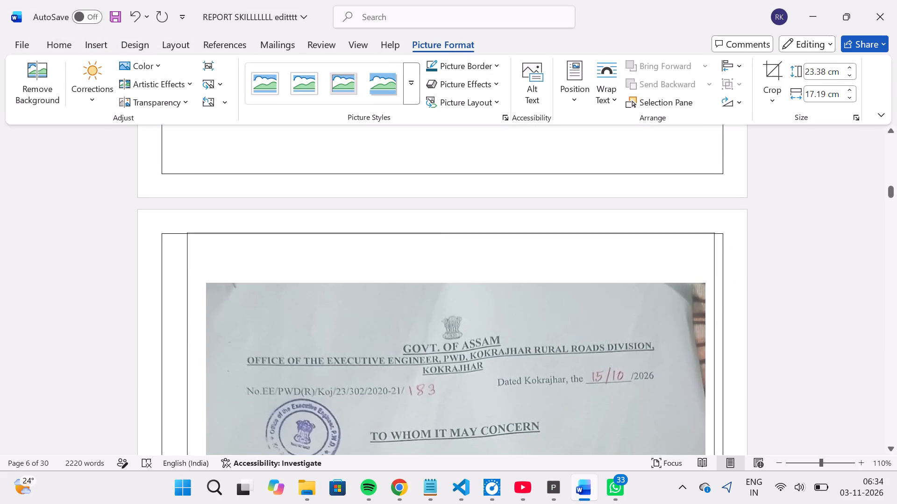
scroll(368, 255, down, 20)
scroll(368, 255, down, 9)
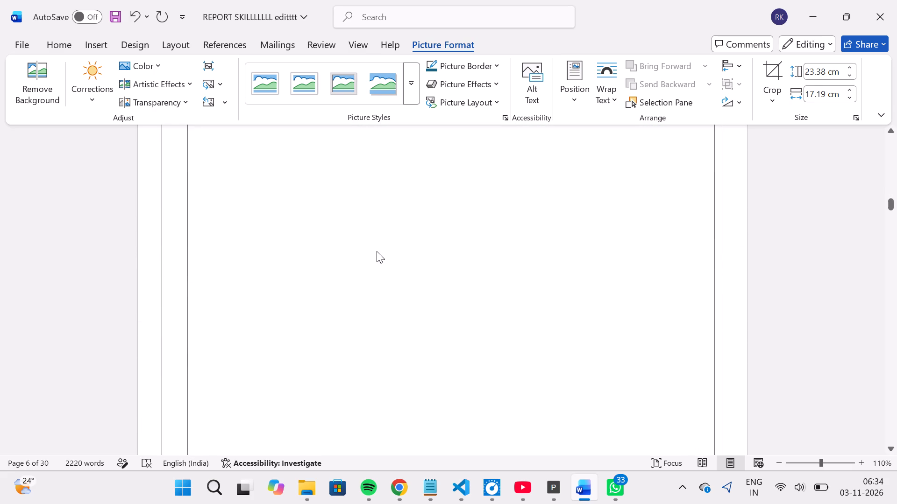
scroll(377, 253, down, 1)
scroll(377, 254, up, 1)
scroll(377, 254, down, 20)
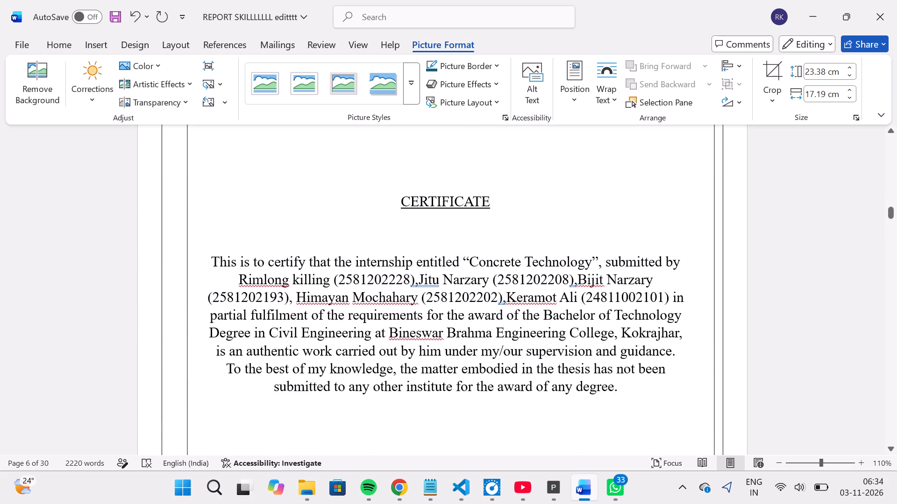
Move the displaced certificate scan just before the CERTIFICATE text page upward into the blank area of its page.
scroll(378, 261, up, 7)
click(381, 287)
drag(381, 287, 395, 209)
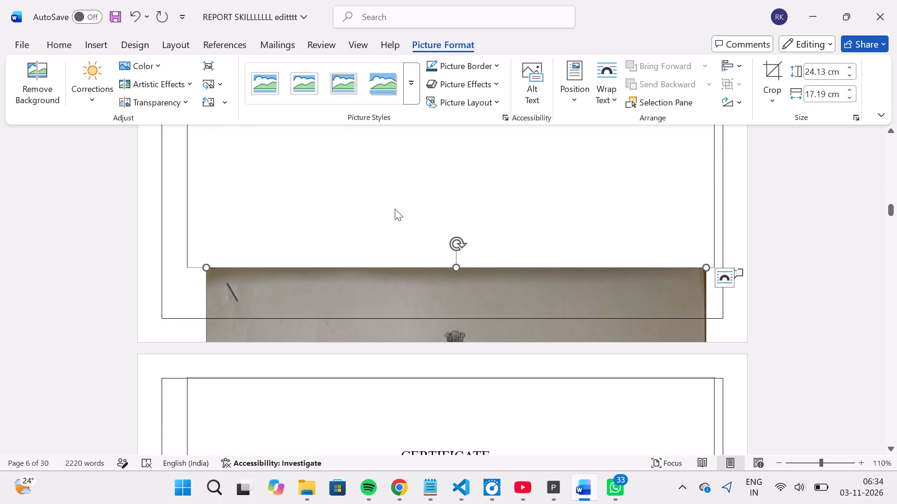
Stretch the skill certificate picture upward to a height of about 25.99 cm.
drag(395, 209, 396, 203)
drag(456, 267, 455, 213)
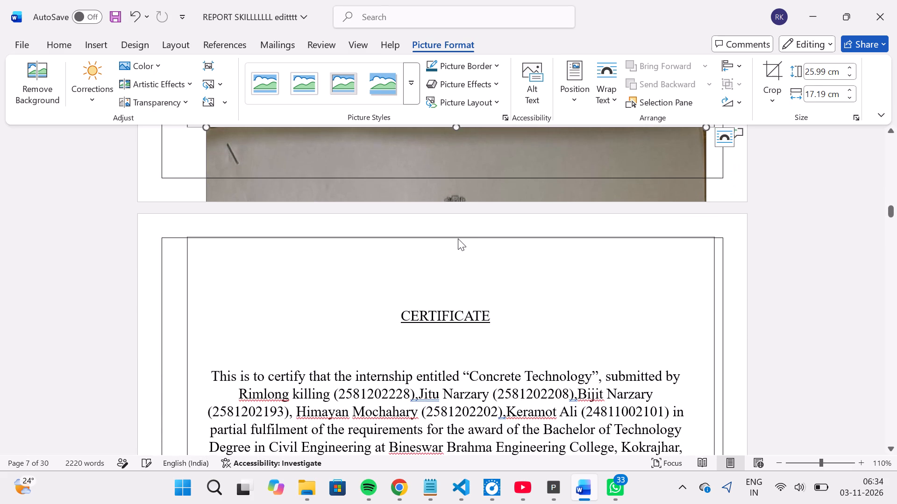
scroll(450, 246, up, 5)
drag(455, 280, 455, 266)
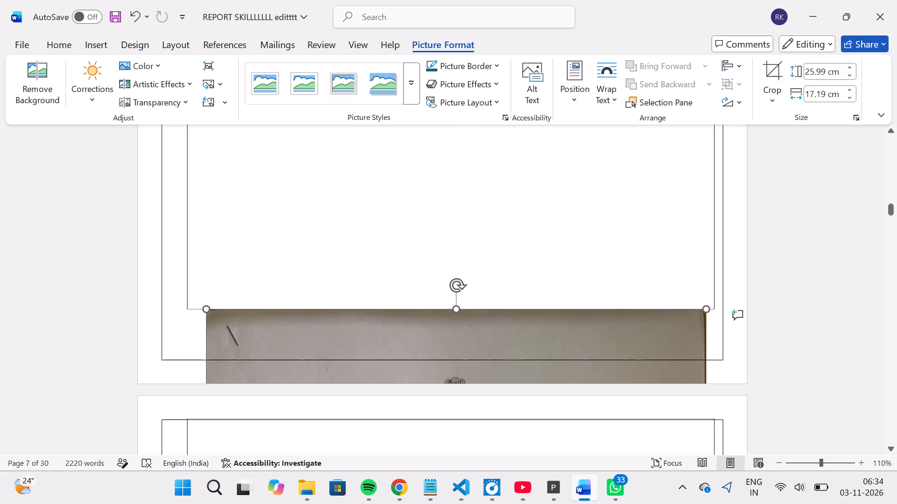
drag(455, 266, 456, 220)
scroll(464, 239, up, 3)
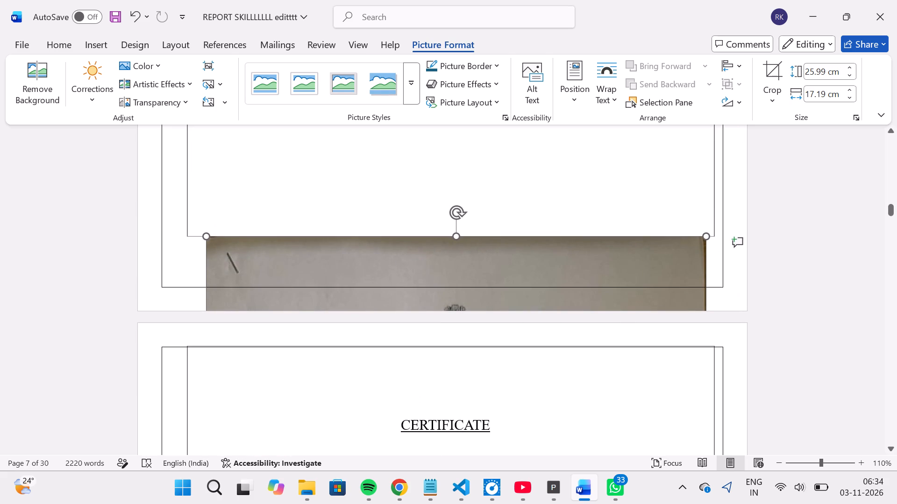
Resize the certificate picture from its corner to about 25.62 cm by 16.95 cm, mirroring it horizontally.
drag(630, 295, 622, 157)
drag(704, 235, 703, 159)
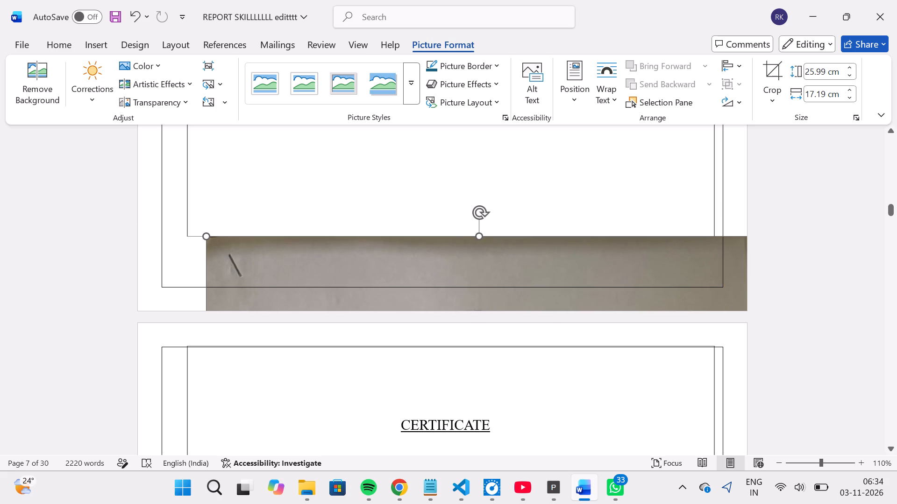
drag(703, 159, 290, 218)
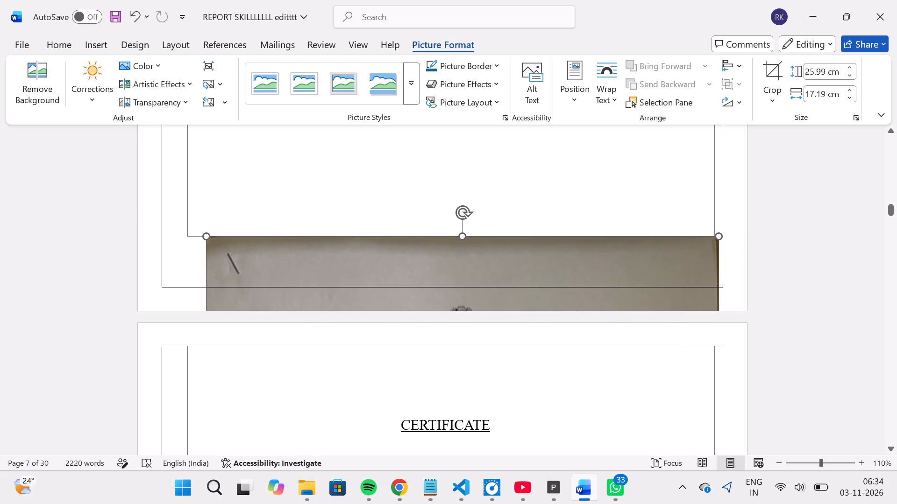
drag(290, 218, 40, 246)
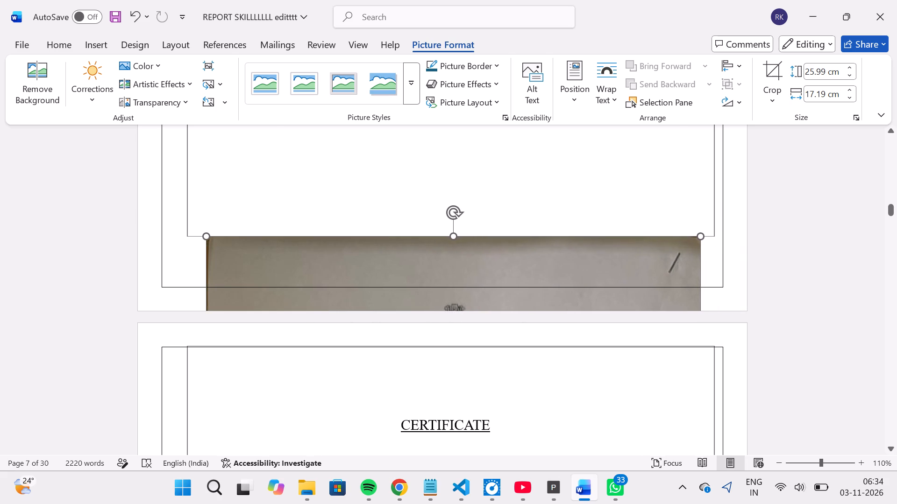
drag(40, 246, 0, 247)
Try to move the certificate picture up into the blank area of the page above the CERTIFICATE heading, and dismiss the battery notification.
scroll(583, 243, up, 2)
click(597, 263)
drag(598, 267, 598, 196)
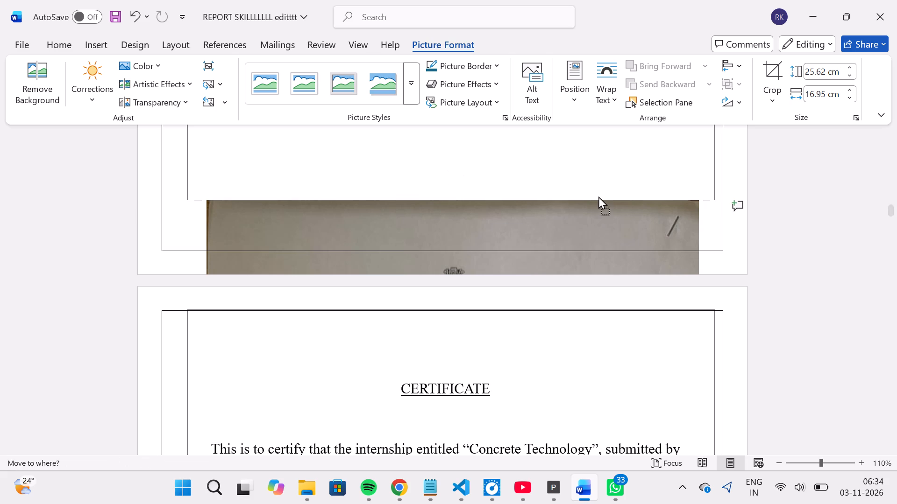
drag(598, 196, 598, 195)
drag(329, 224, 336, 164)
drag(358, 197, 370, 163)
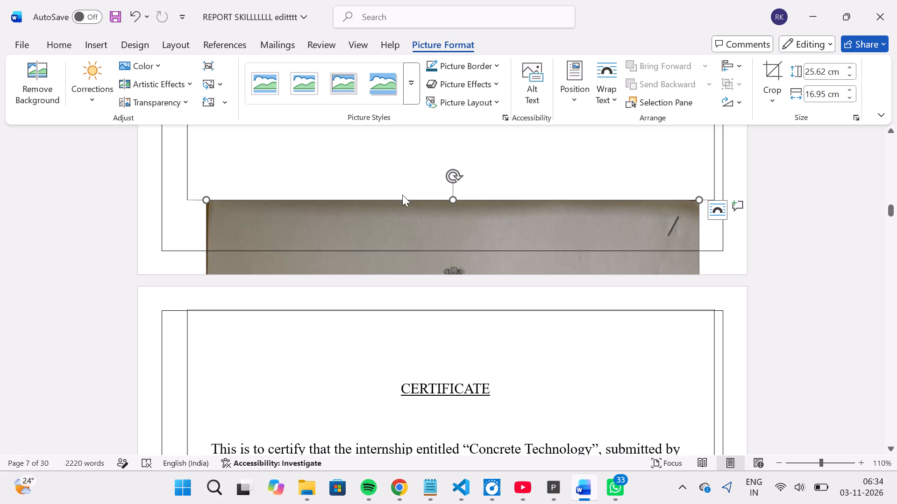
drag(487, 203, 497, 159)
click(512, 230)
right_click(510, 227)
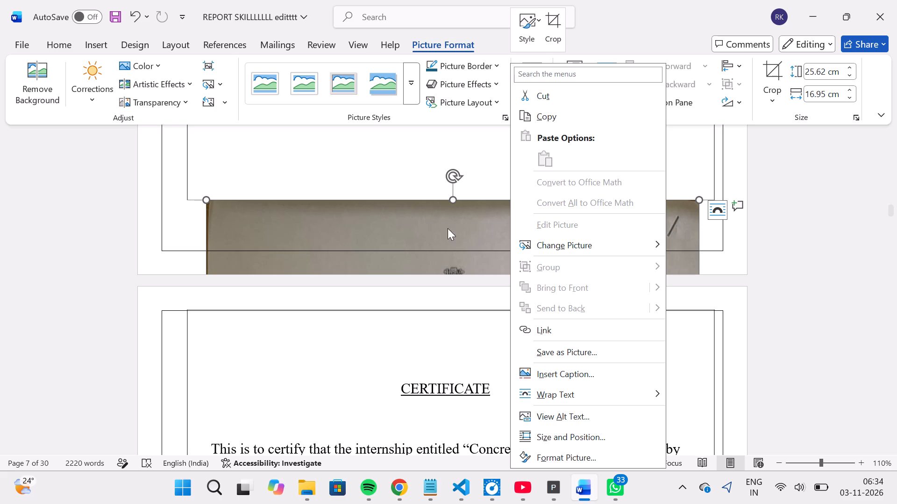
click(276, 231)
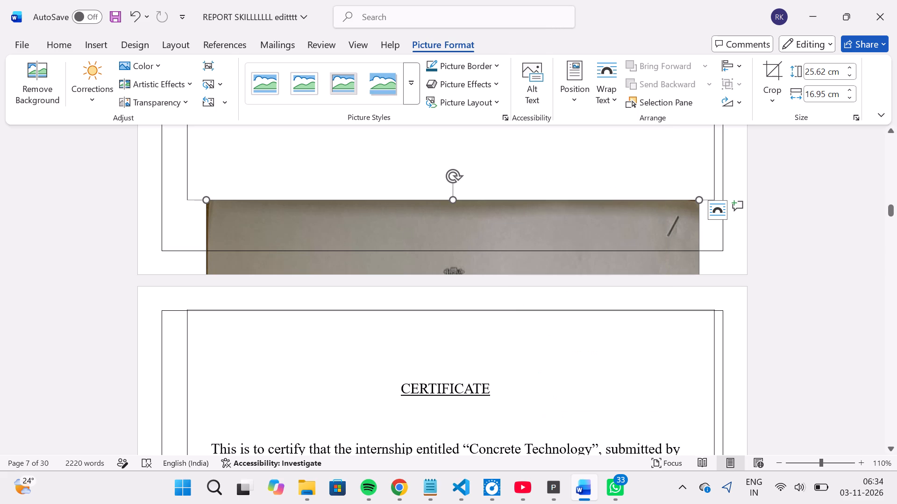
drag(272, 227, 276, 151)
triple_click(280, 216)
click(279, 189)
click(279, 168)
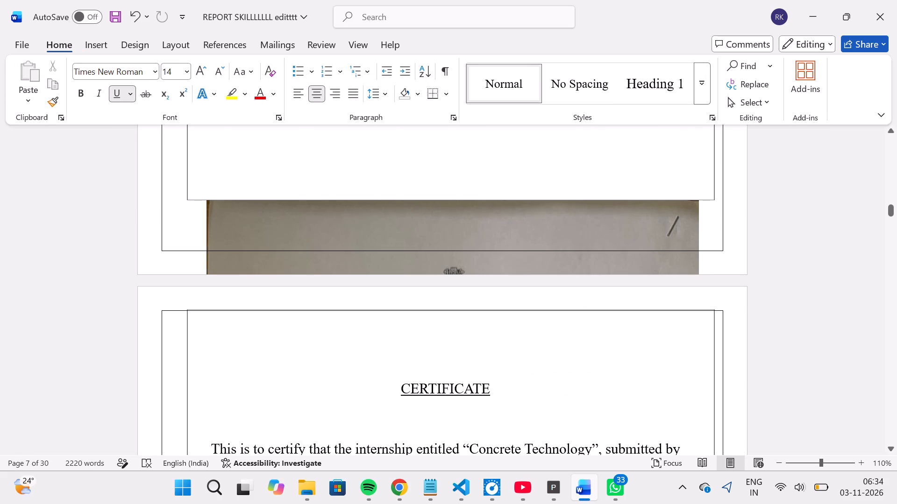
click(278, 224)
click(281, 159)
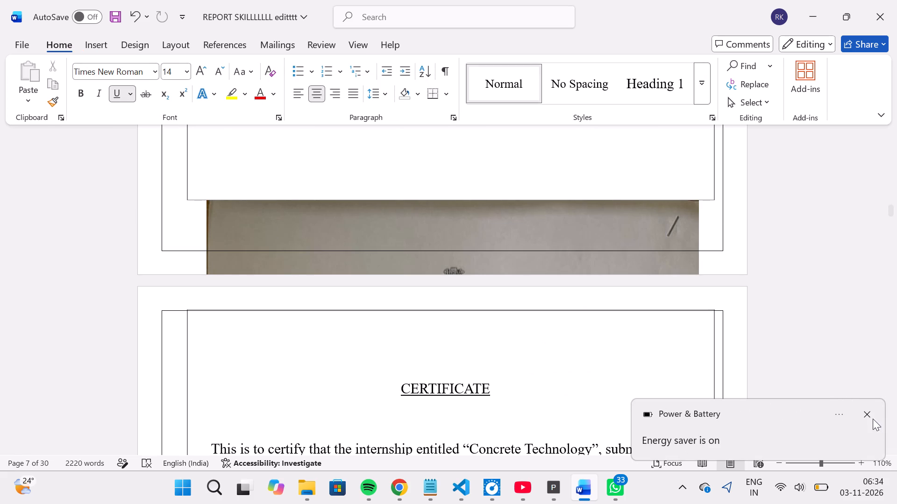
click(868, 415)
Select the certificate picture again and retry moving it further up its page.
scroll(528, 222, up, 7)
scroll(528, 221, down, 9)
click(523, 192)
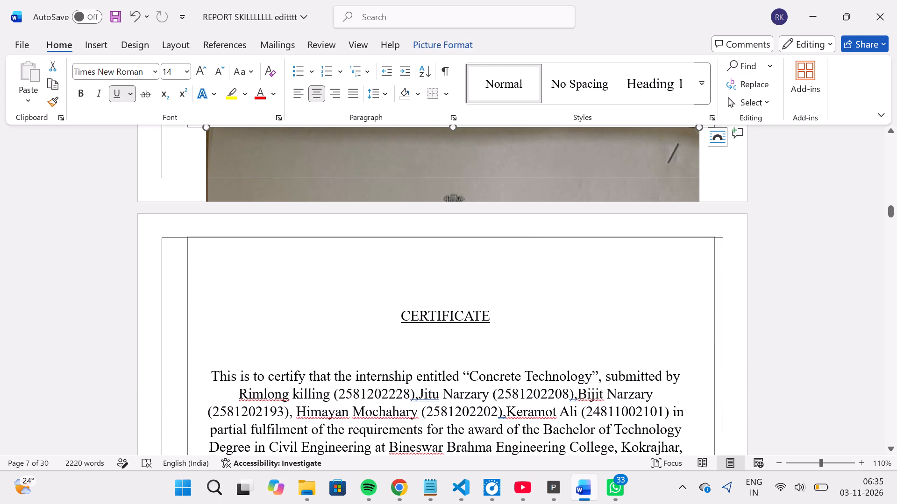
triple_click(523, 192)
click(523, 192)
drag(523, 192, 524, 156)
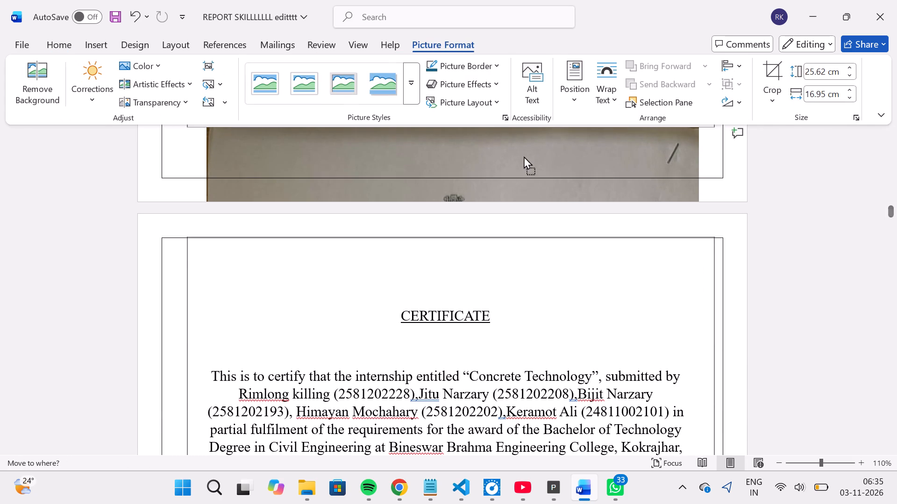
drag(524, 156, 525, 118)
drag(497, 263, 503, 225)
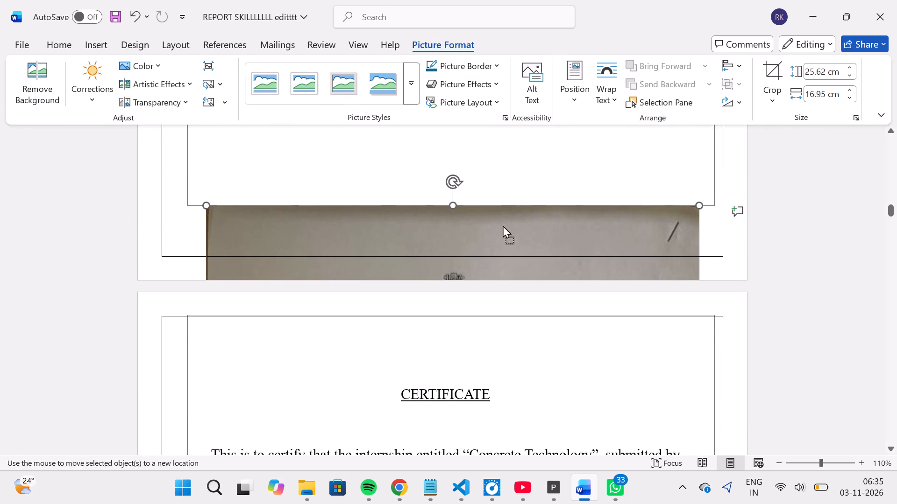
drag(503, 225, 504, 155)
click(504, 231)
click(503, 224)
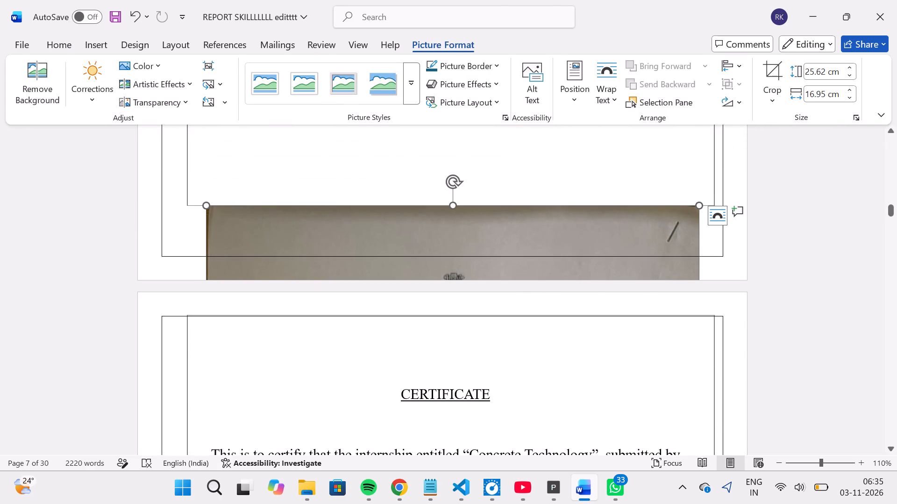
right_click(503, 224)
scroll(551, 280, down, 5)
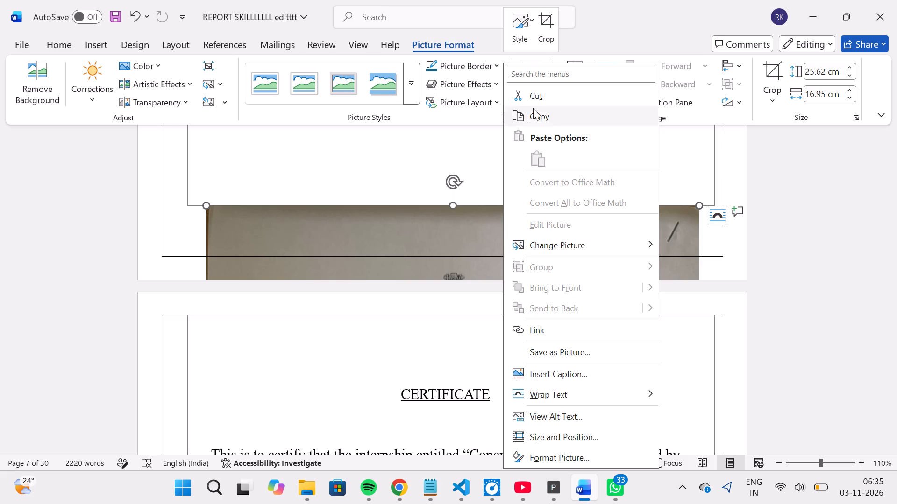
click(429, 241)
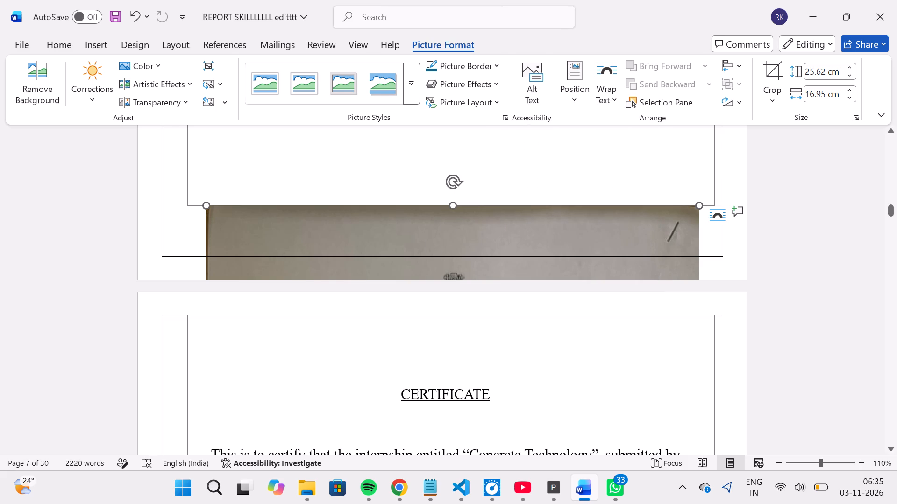
Shrink the certificate picture proportionally from its corner to about 22.89 cm by 15.14 cm.
drag(206, 205, 365, 287)
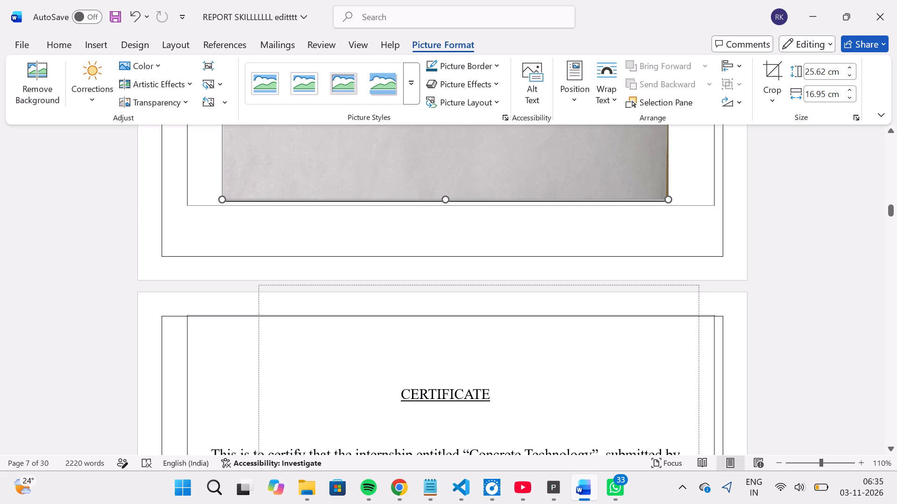
drag(365, 287, 365, 287)
scroll(365, 285, up, 2)
scroll(365, 285, down, 2)
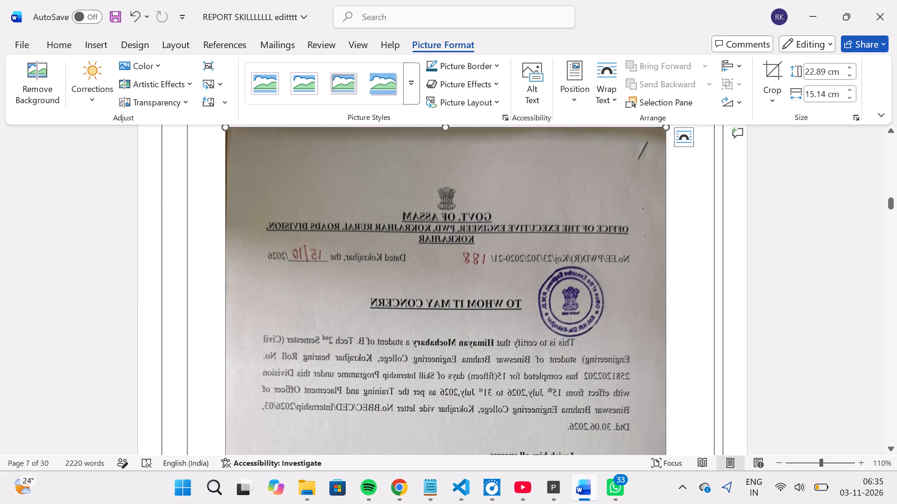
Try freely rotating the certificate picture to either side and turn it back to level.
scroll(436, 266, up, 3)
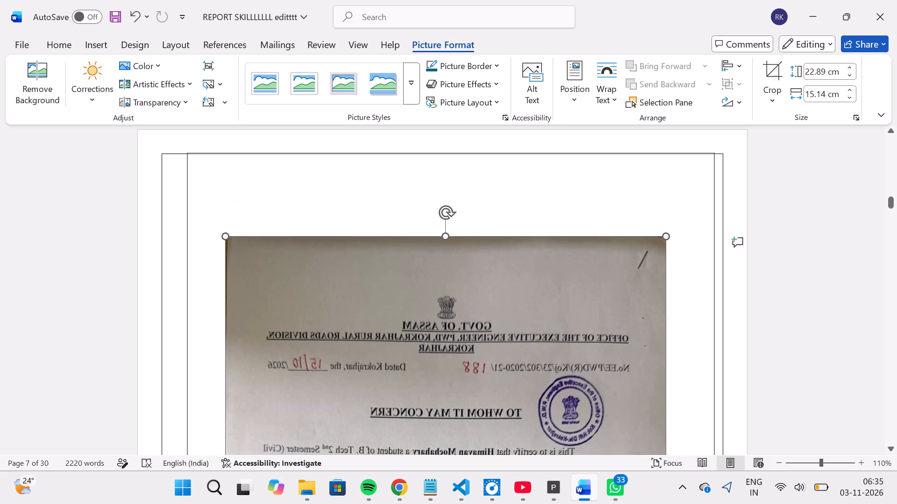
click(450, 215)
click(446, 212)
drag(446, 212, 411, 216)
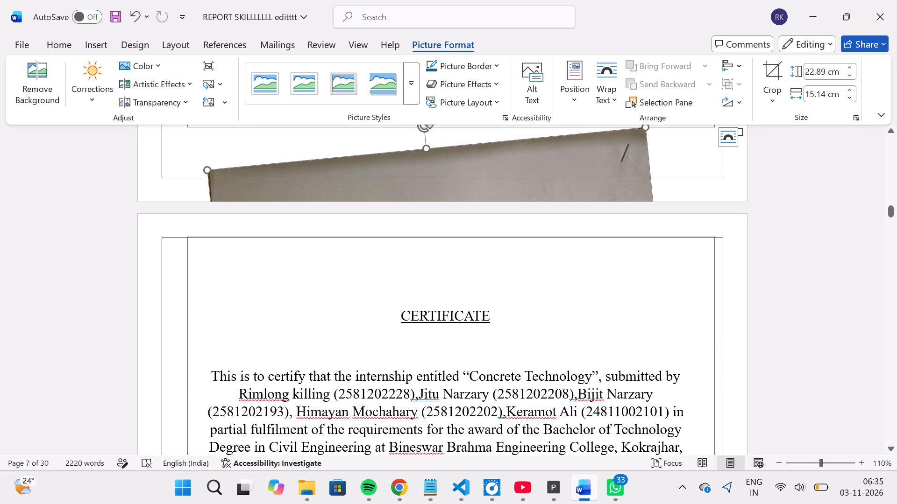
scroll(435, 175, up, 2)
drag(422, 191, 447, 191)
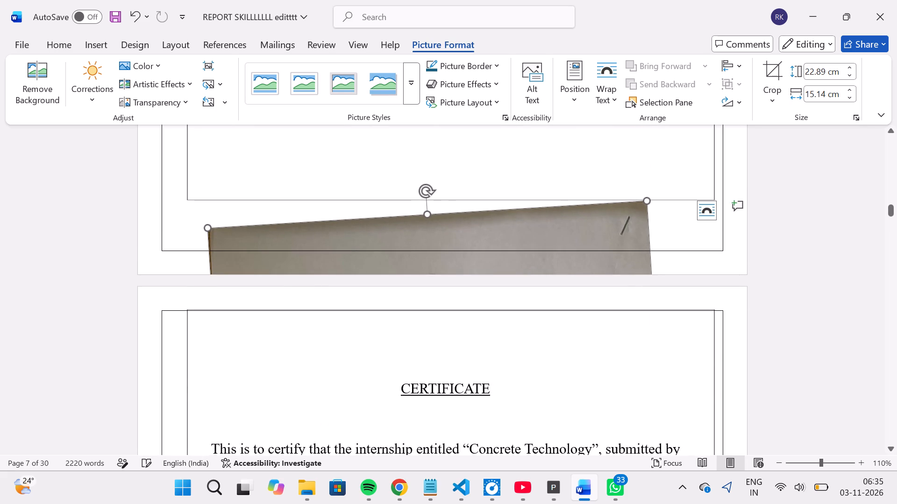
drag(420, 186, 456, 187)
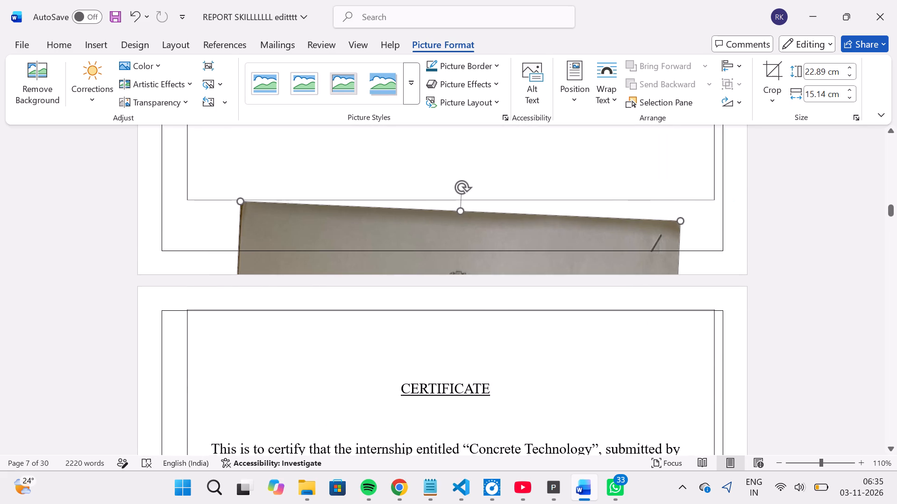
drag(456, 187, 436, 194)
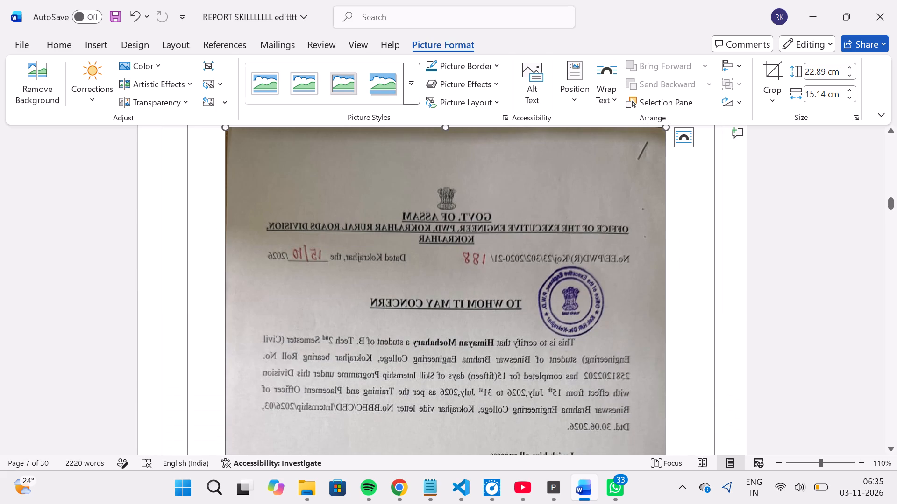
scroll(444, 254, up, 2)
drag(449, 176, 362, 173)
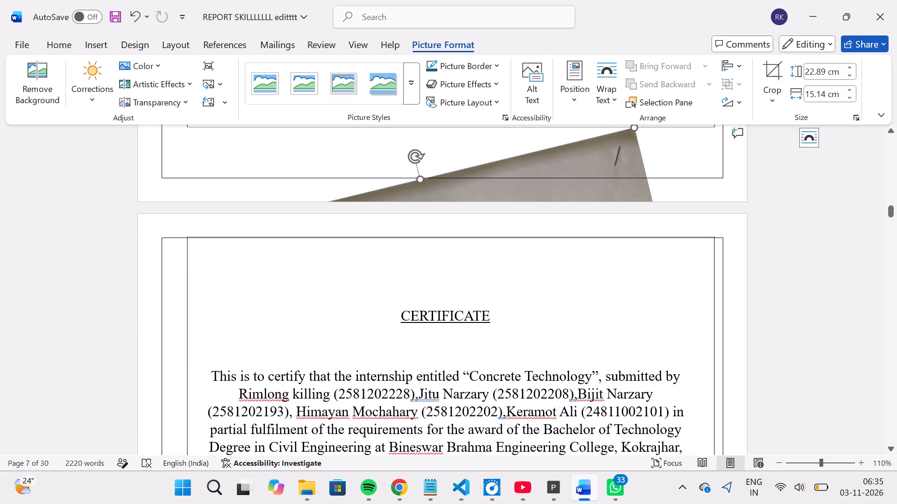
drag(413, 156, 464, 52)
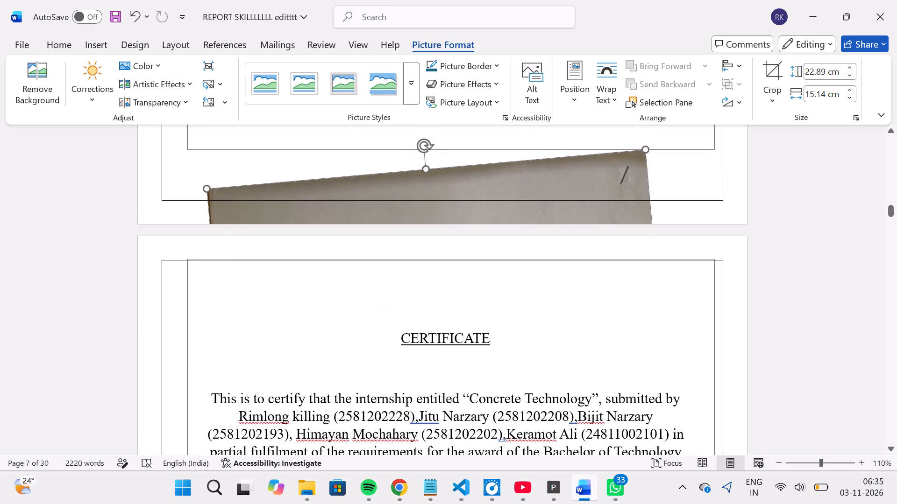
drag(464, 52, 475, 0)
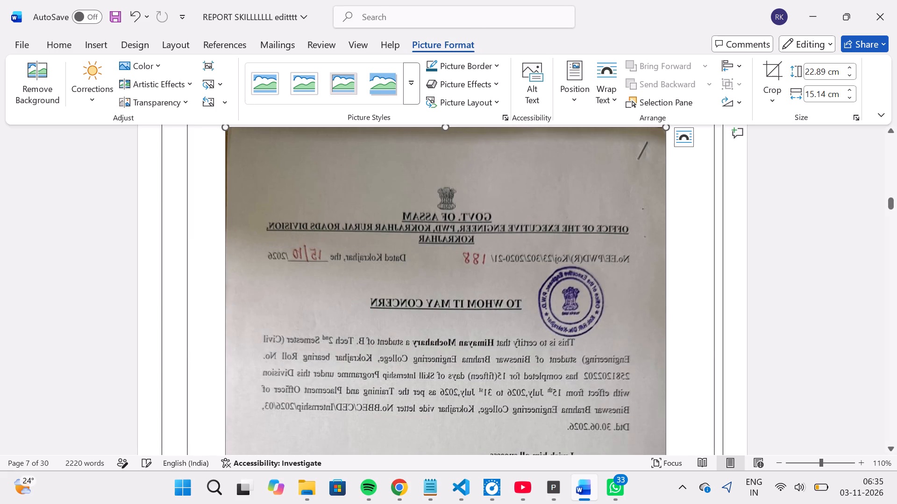
Reselect the certificate picture and tilt it counterclockwise by free rotation.
scroll(406, 320, up, 2)
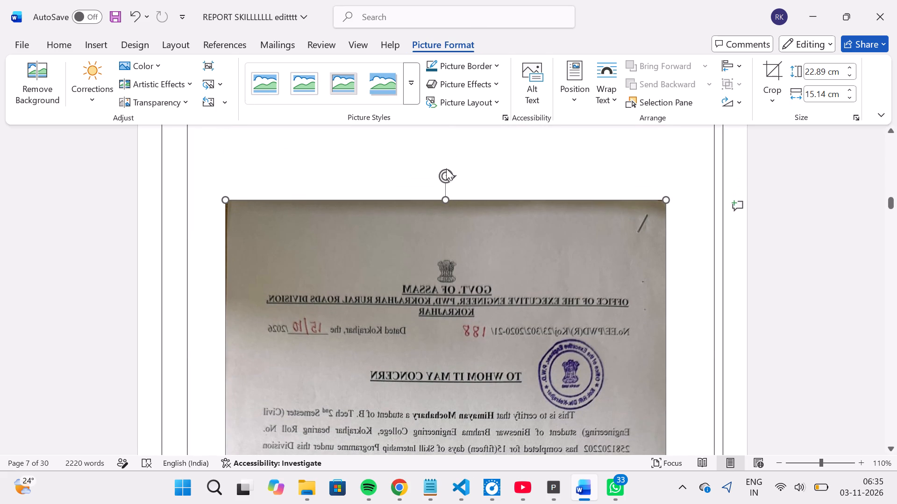
drag(446, 168, 611, 182)
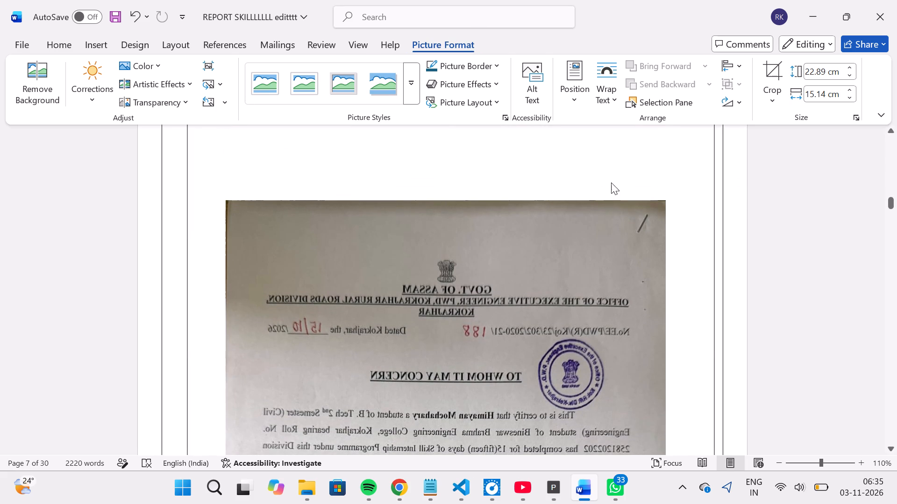
drag(611, 182, 684, 182)
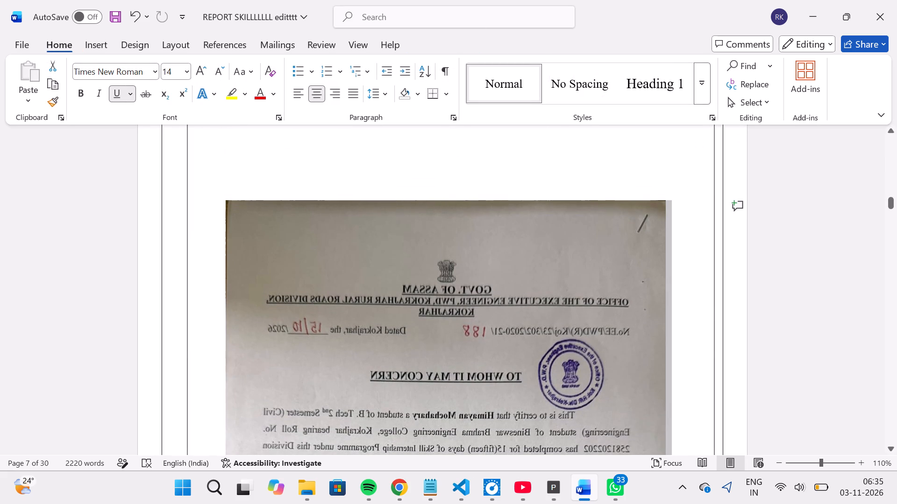
click(410, 223)
click(444, 177)
click(444, 177)
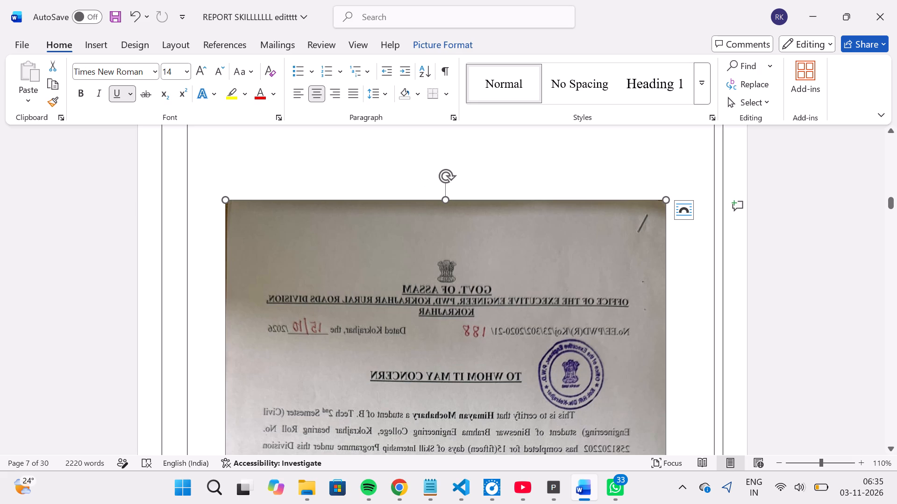
click(444, 177)
drag(447, 176, 347, 168)
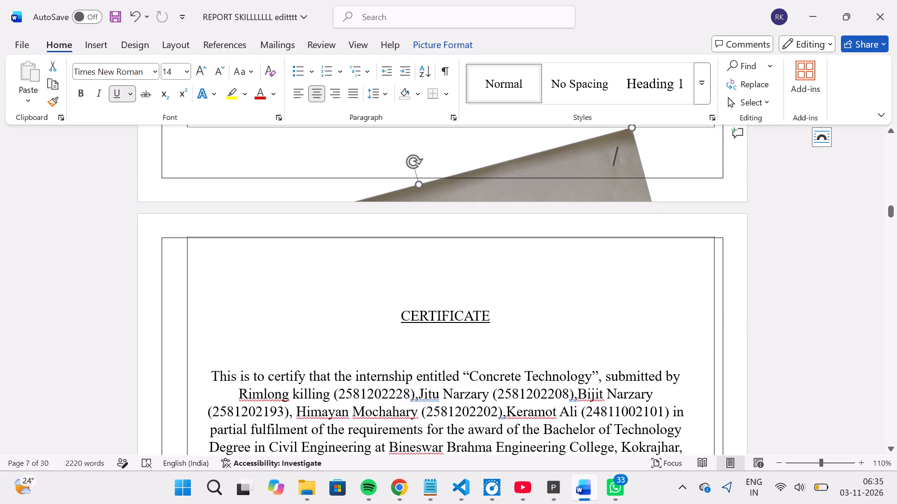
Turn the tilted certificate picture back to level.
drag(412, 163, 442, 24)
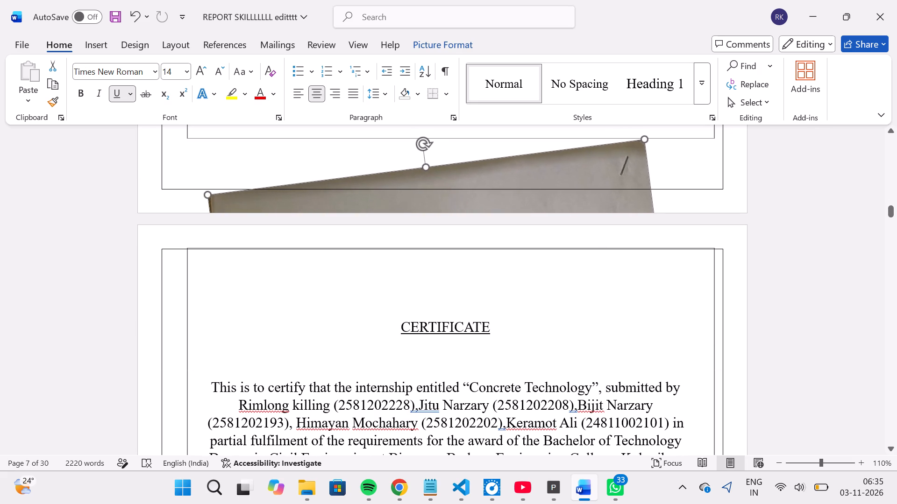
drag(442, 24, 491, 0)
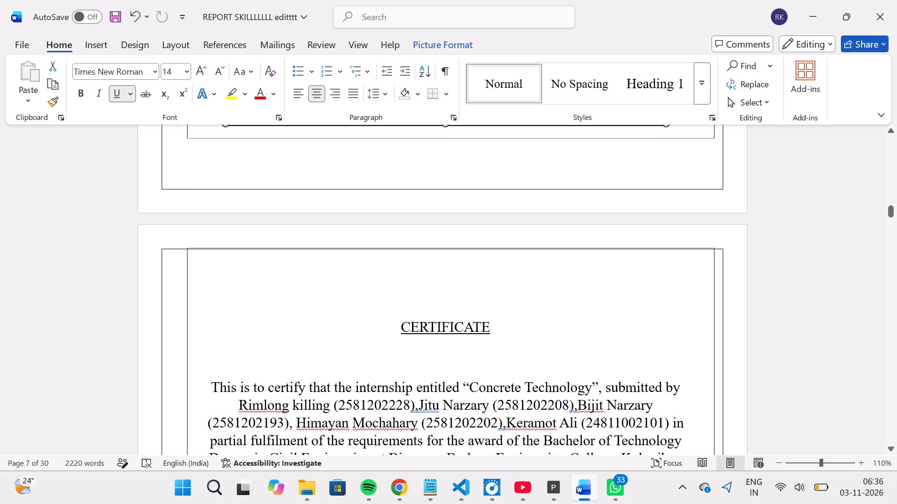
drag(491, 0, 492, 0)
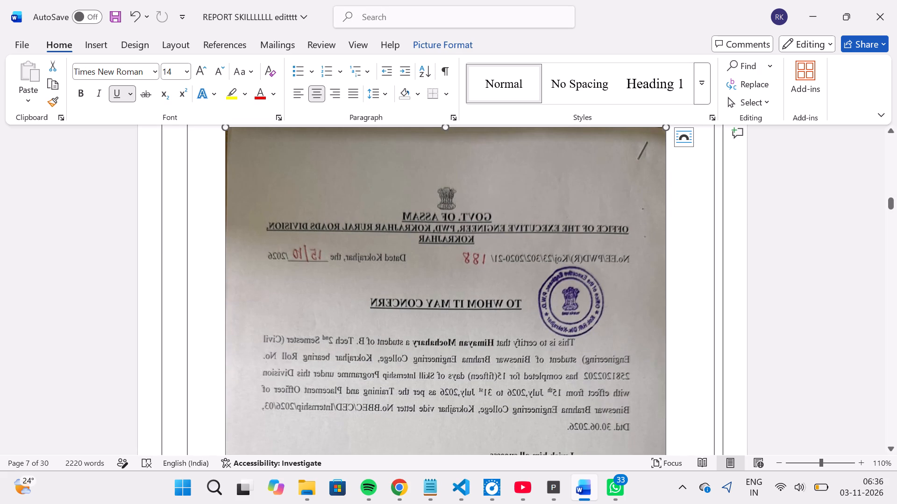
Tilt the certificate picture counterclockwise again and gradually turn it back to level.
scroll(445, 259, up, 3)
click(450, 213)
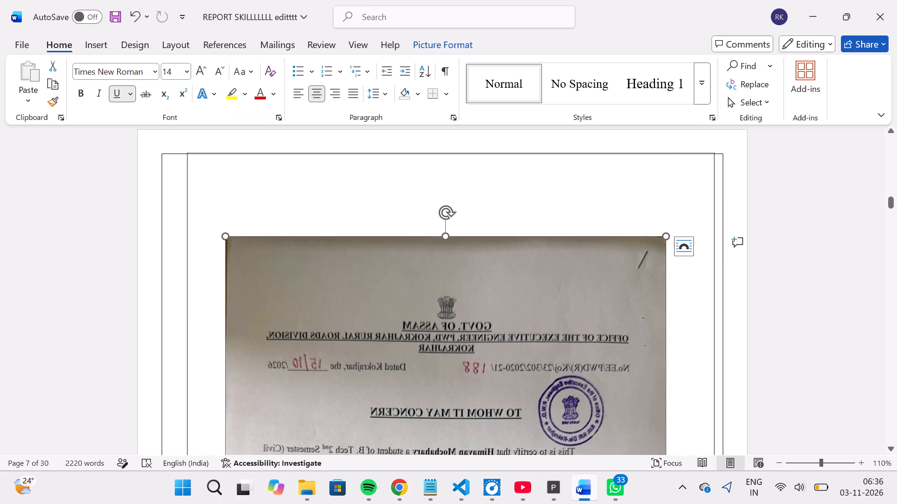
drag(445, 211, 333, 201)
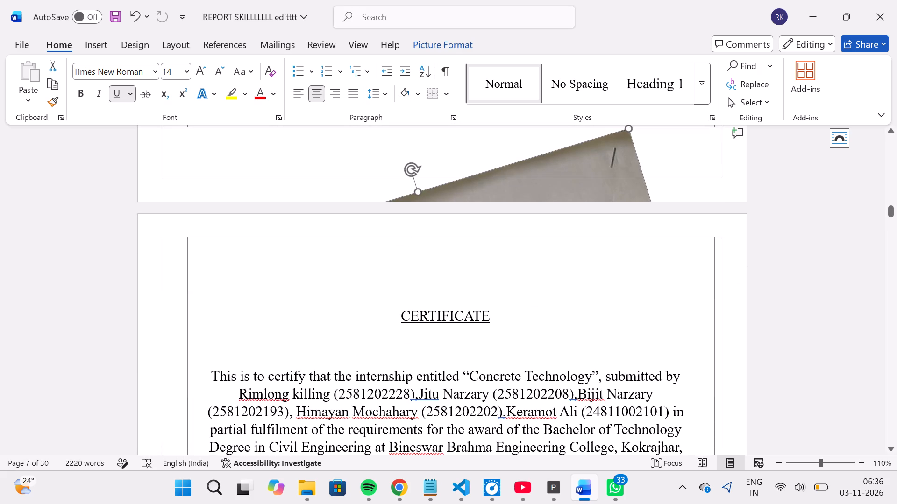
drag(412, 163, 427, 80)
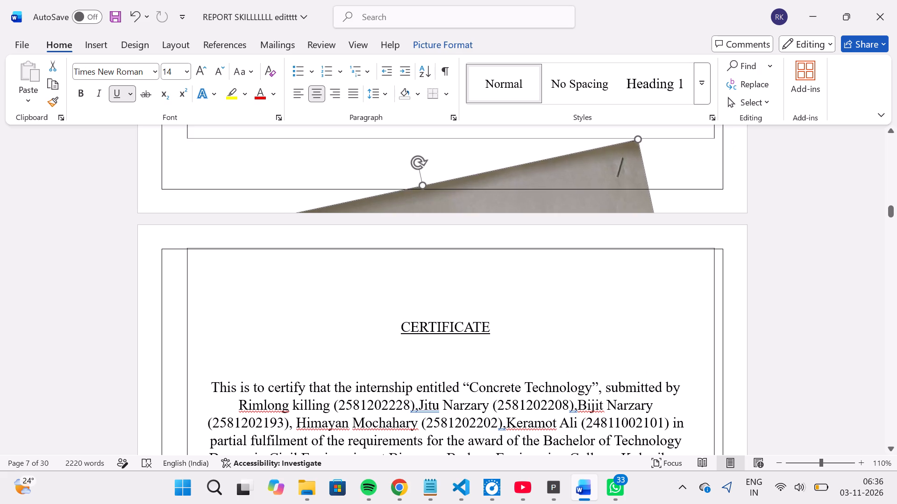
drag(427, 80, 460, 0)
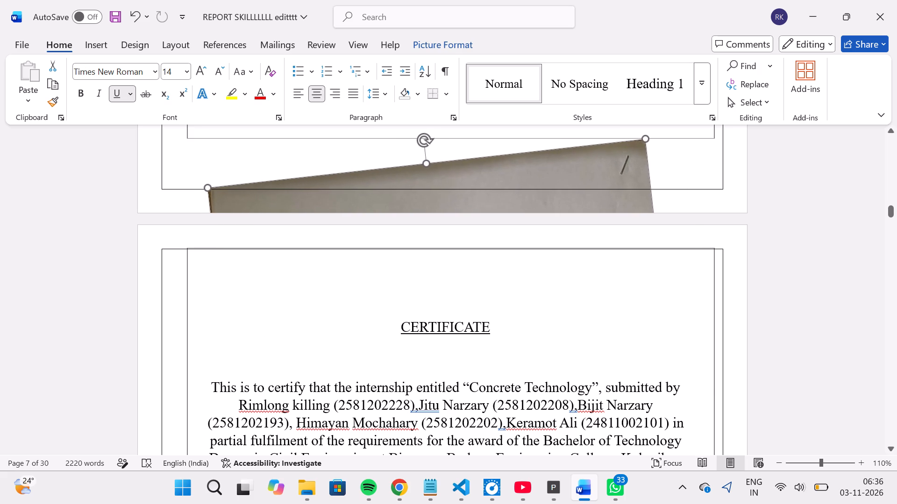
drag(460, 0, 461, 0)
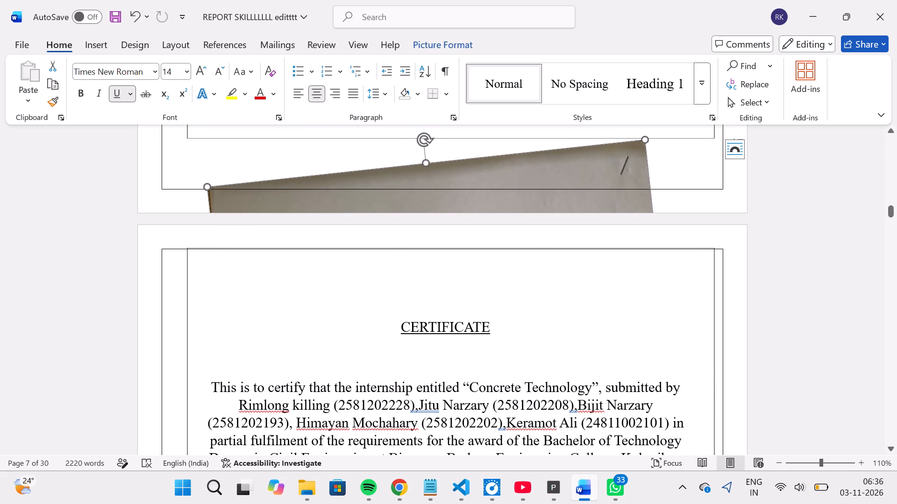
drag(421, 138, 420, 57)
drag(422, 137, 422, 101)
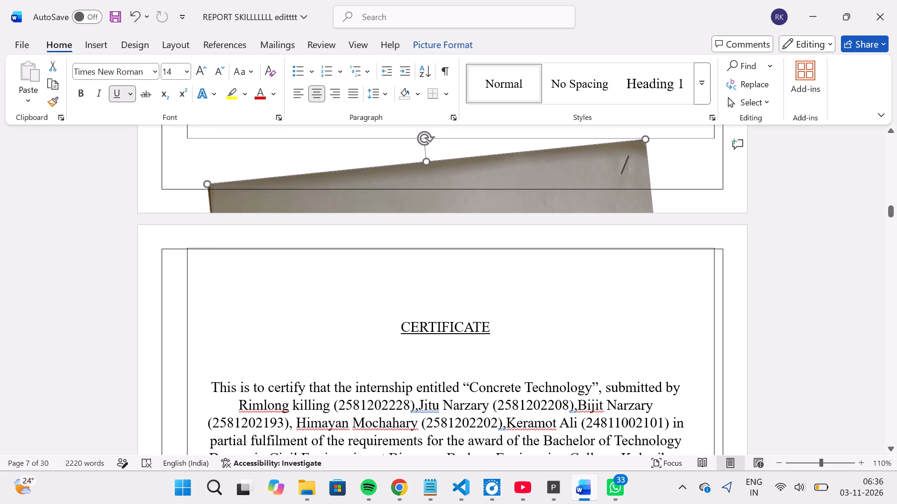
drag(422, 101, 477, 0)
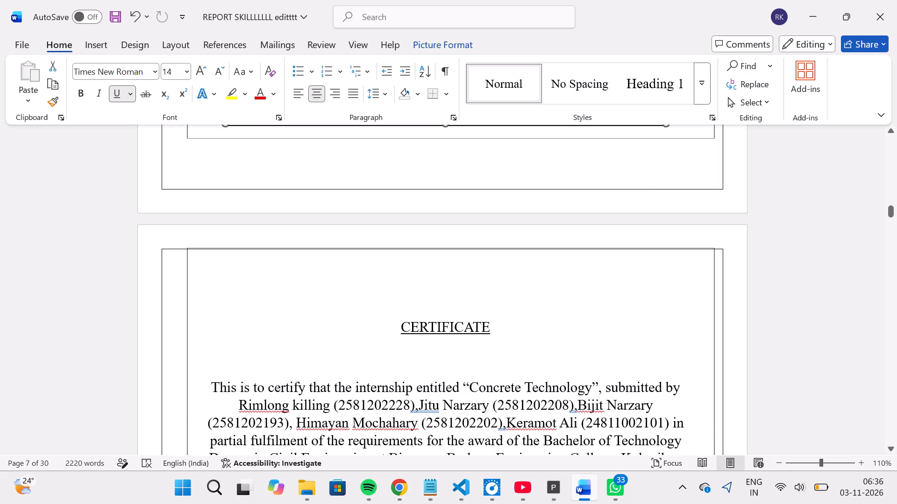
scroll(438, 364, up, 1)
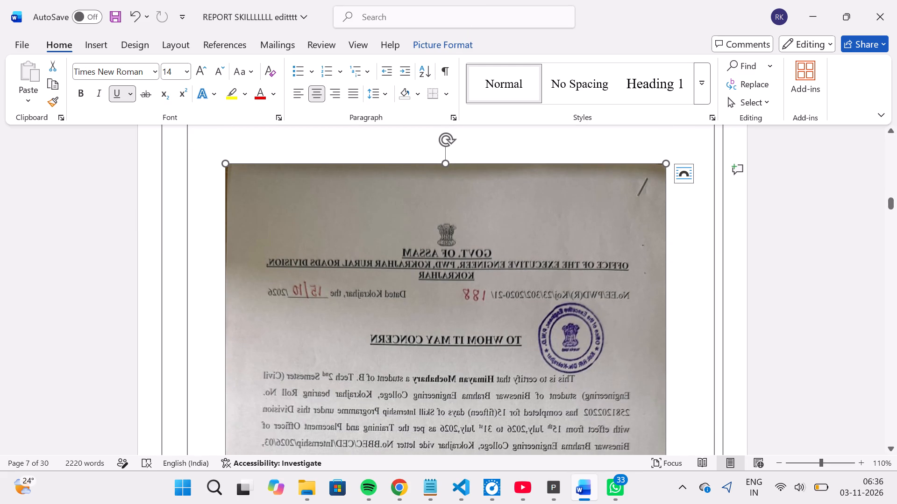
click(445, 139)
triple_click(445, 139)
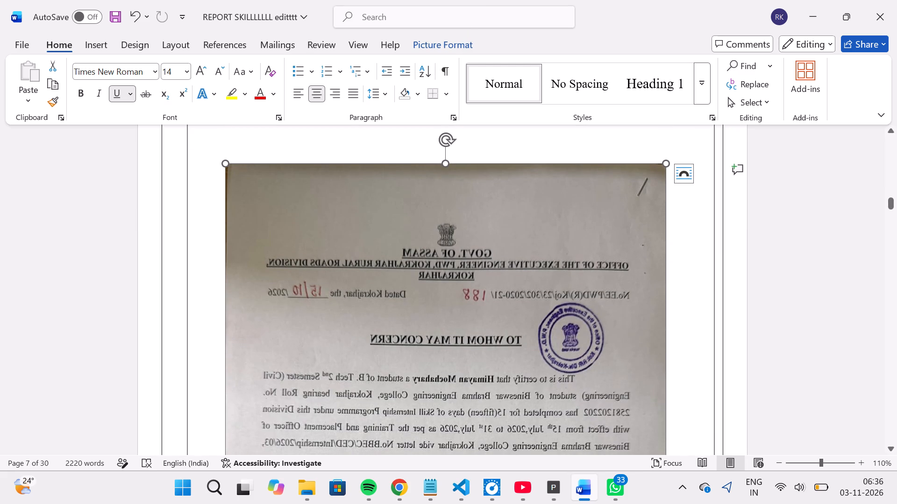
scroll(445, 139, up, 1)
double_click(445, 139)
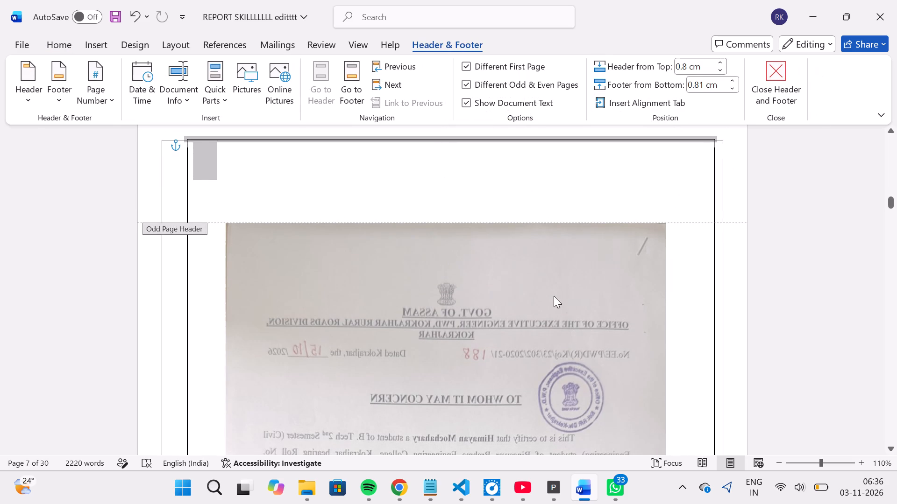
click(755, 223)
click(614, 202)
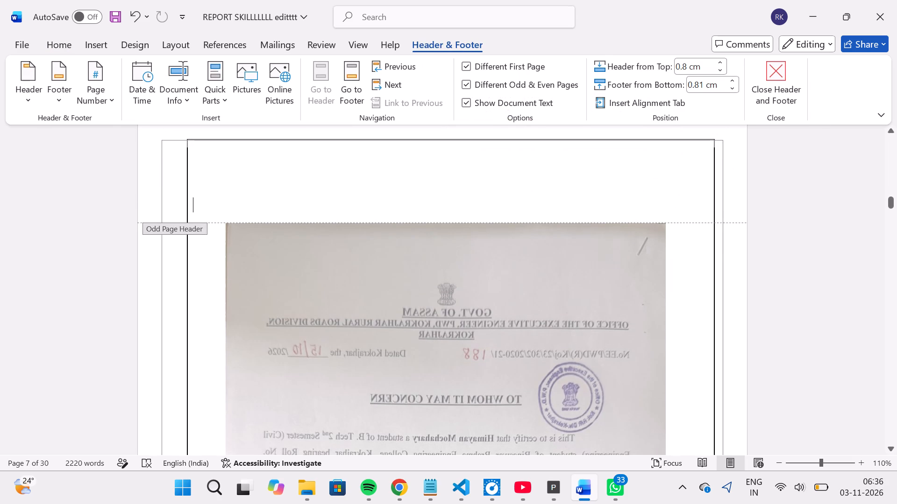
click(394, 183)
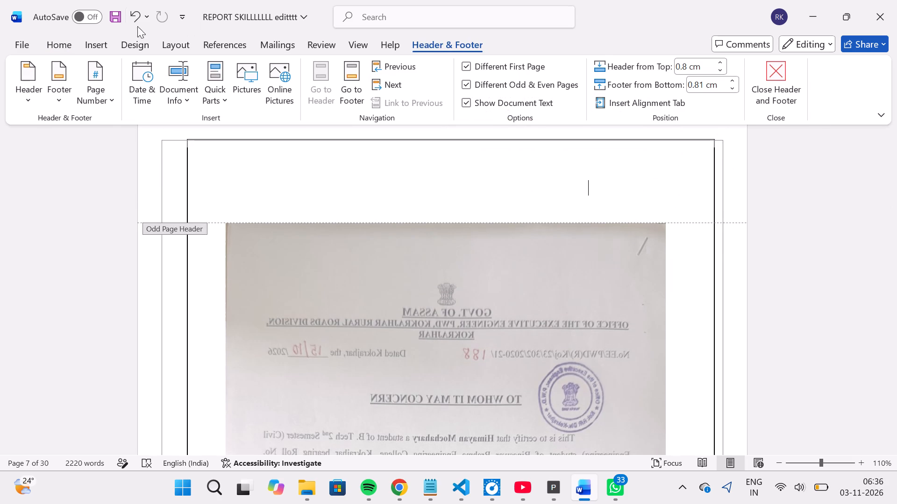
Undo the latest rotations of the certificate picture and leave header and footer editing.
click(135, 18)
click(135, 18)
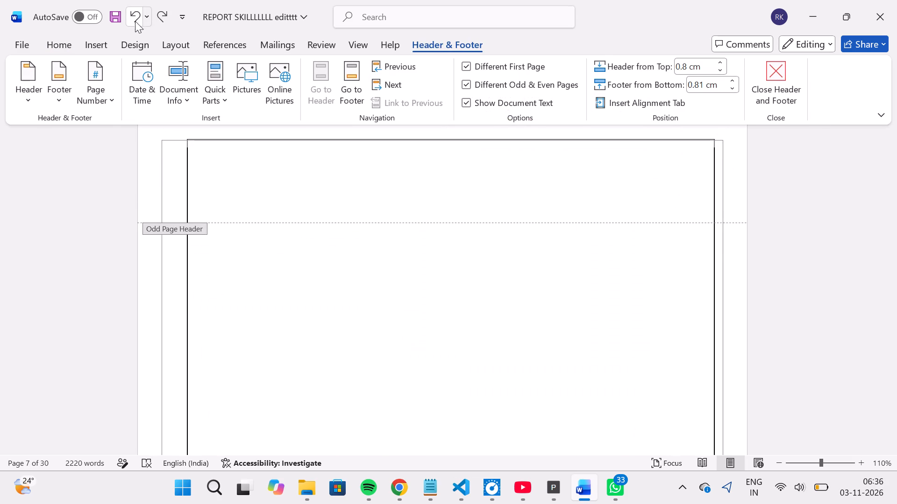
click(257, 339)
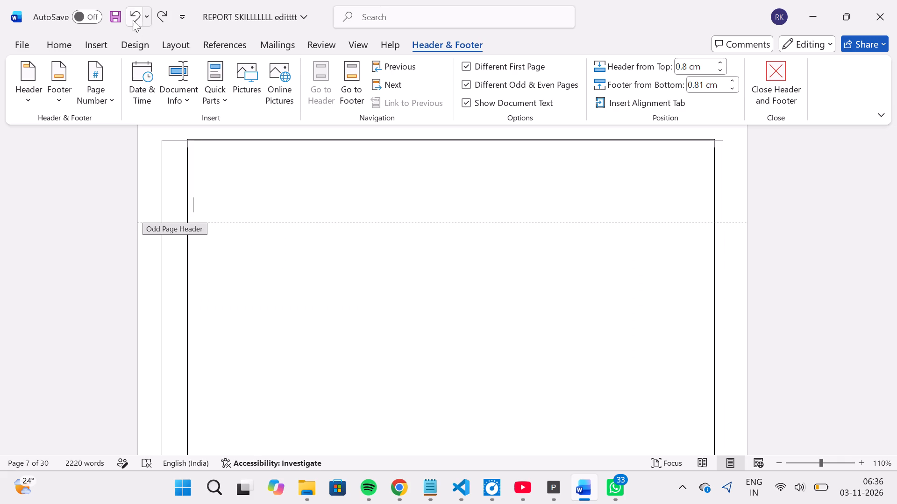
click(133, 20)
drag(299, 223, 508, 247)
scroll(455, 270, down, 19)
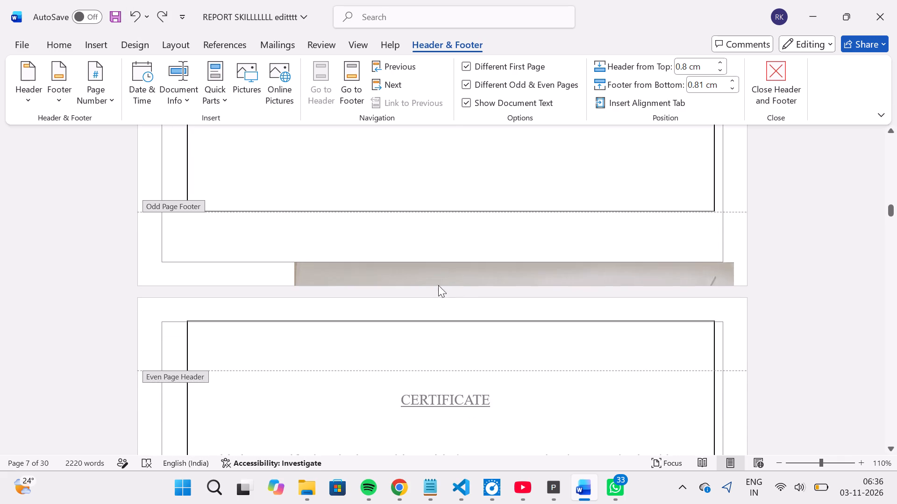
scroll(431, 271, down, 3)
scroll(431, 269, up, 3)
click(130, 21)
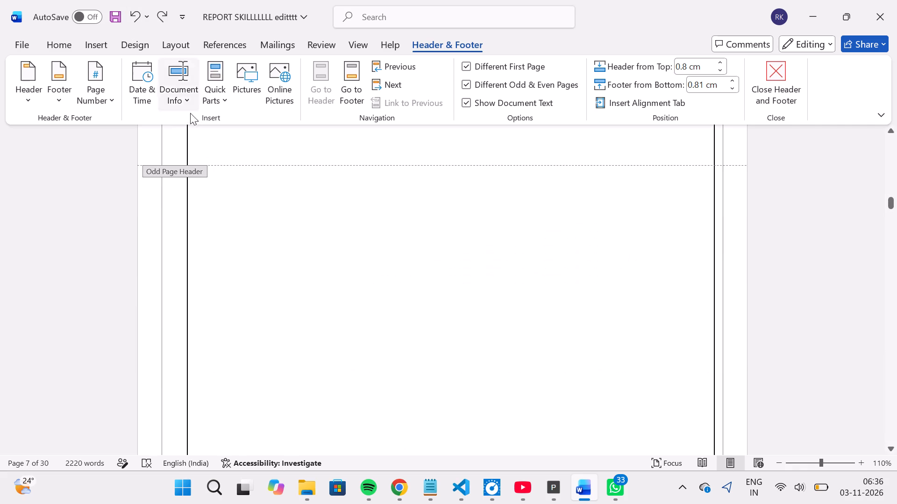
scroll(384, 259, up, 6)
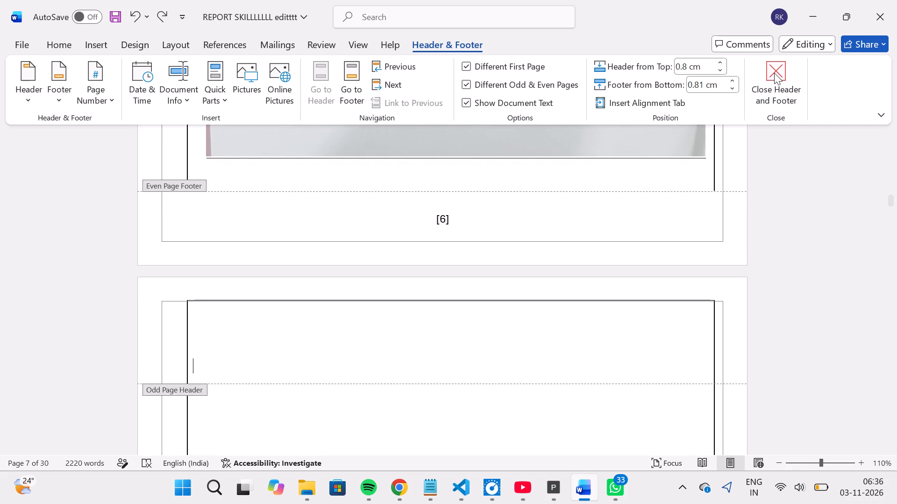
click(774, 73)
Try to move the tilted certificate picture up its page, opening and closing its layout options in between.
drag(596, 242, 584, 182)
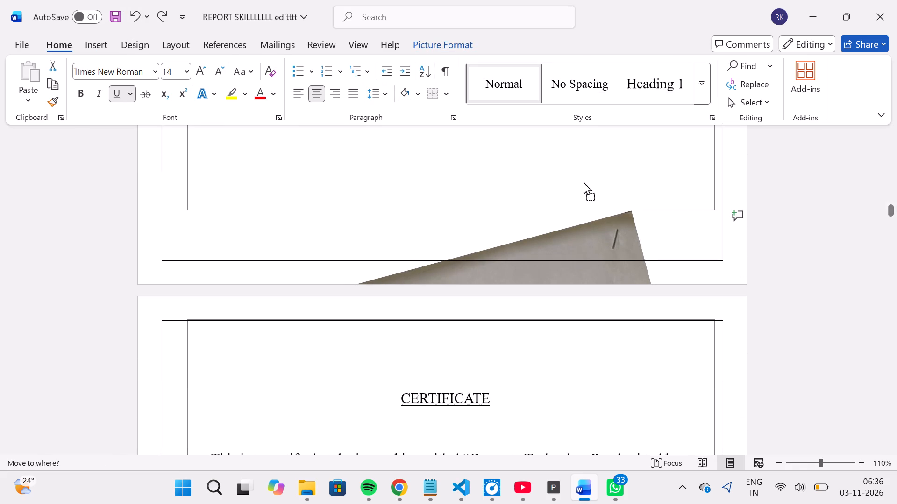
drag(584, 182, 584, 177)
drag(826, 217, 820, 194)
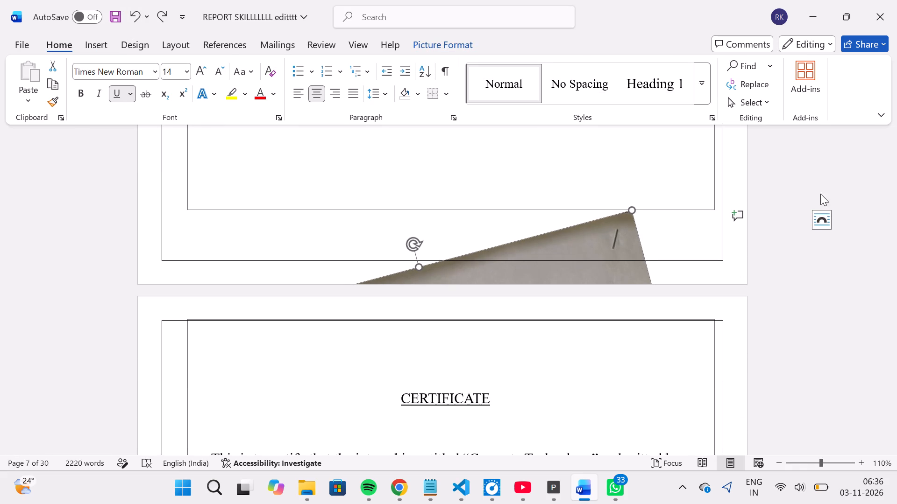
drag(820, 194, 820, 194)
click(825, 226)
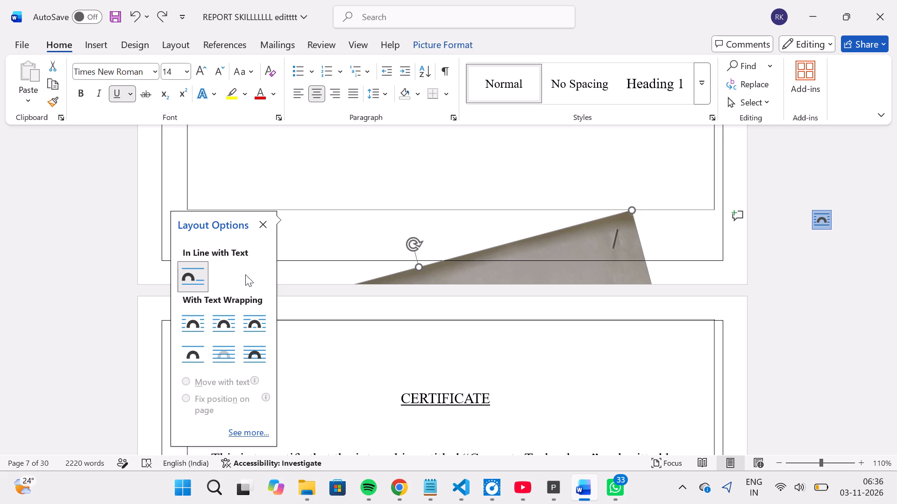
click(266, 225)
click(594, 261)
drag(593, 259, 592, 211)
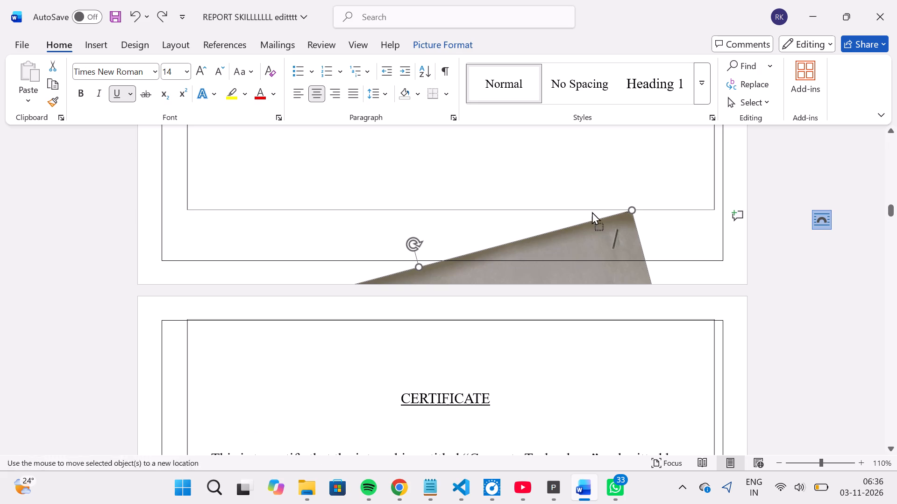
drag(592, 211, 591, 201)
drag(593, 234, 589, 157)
Resize the certificate picture from its corner past the opposite side to flip it horizontally, so its text reads the right way round.
drag(633, 210, 572, 235)
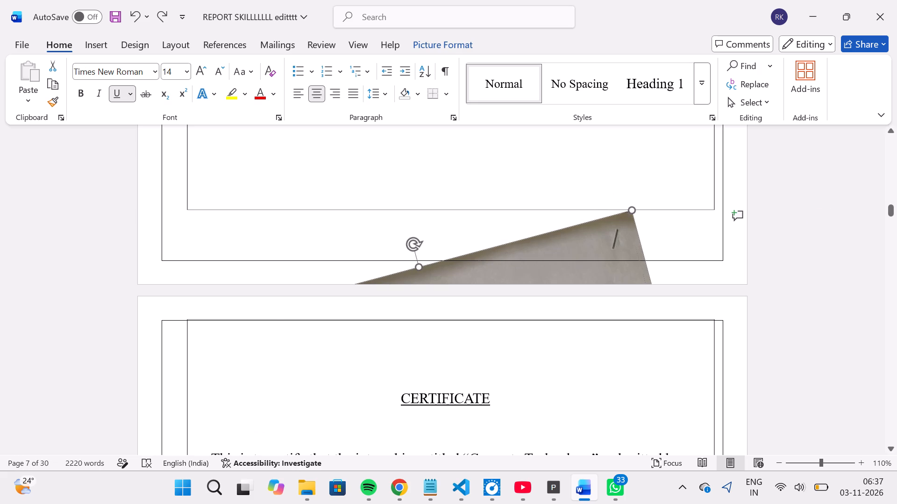
drag(572, 235, 622, 0)
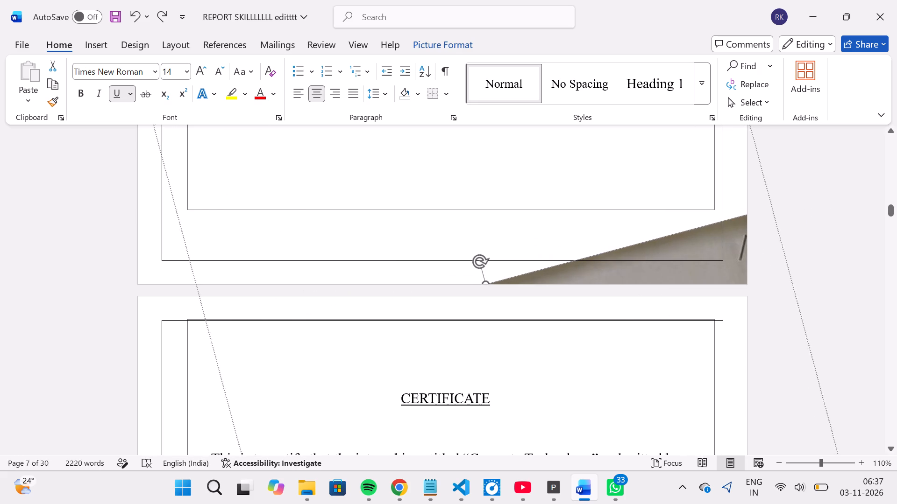
drag(622, 0, 208, 89)
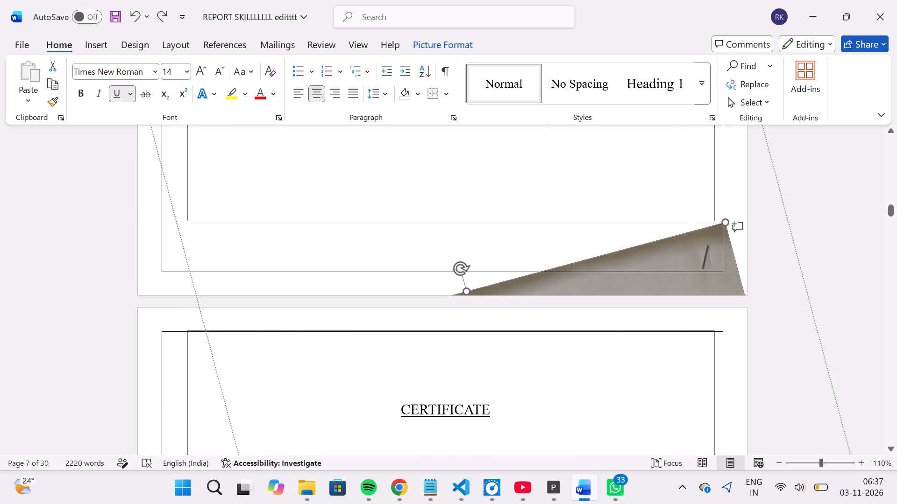
drag(208, 89, 89, 503)
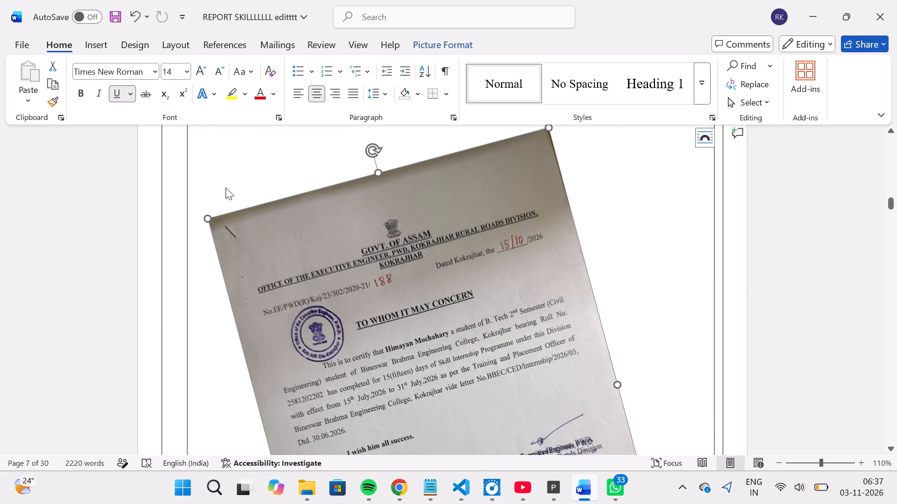
Rotate the tilted certificate picture on page 7 clockwise until it stands level.
drag(370, 148, 387, 147)
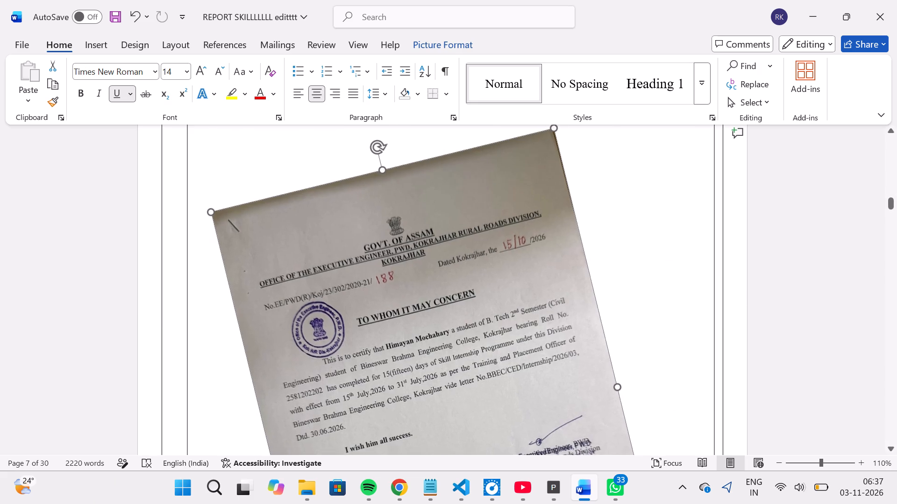
drag(387, 147, 451, 164)
Enlarge the levelled certificate picture on page 7 from its upper corners so it fills more of the page width.
scroll(477, 219, up, 2)
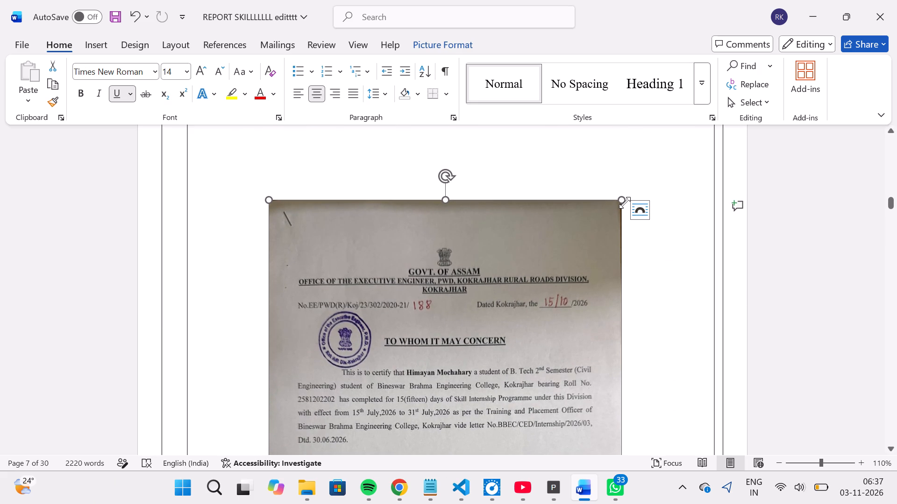
drag(622, 198, 642, 183)
drag(258, 201, 258, 198)
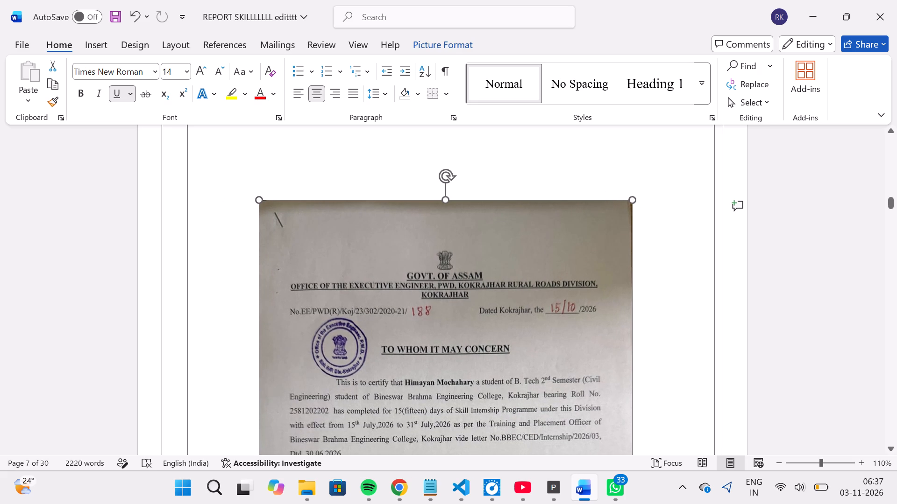
drag(258, 198, 229, 171)
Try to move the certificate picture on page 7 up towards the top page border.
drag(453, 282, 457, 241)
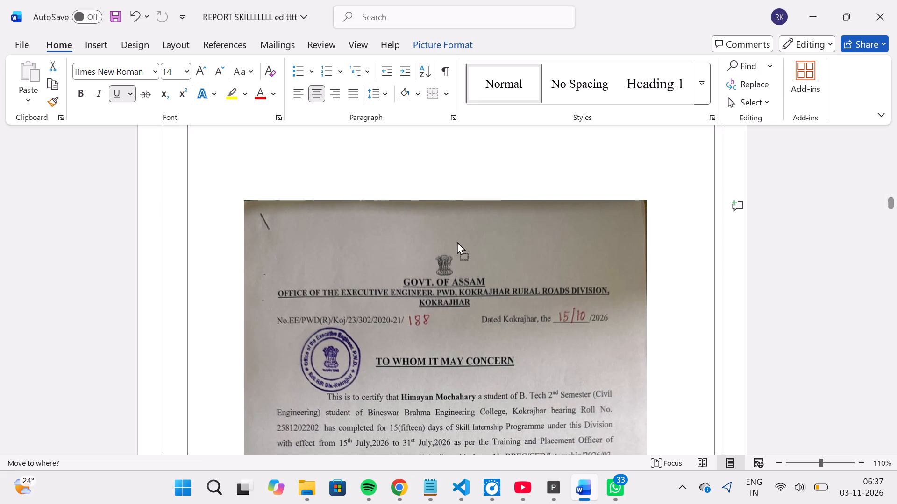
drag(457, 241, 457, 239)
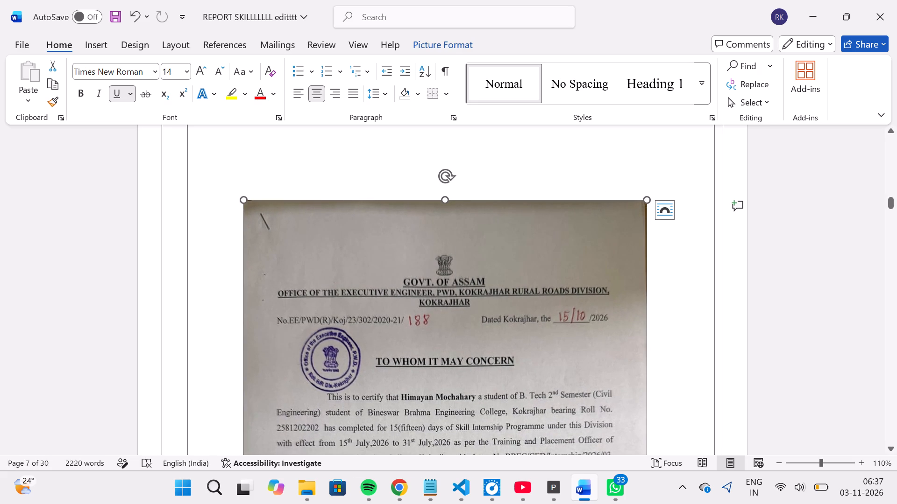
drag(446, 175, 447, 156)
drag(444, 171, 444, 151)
Enlarge the page 7 certificate picture from its lower corner so it nearly reaches the bottom page border.
scroll(448, 260, up, 3)
scroll(448, 260, down, 7)
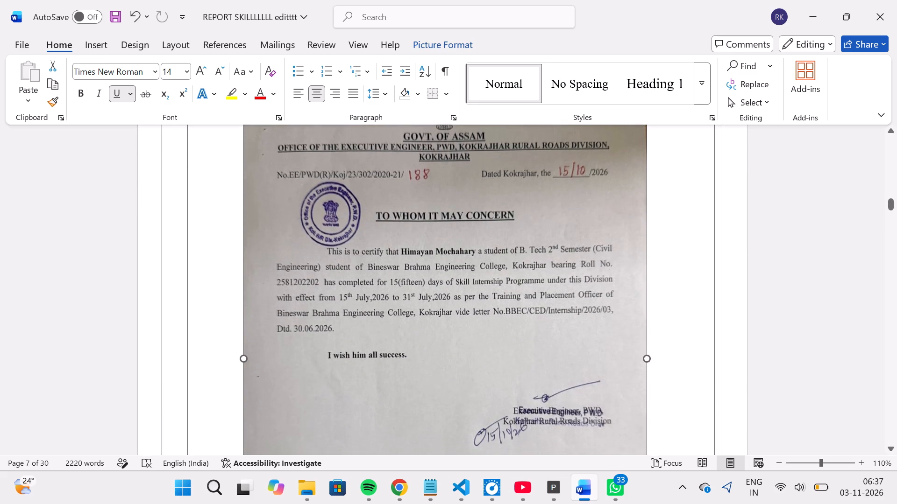
scroll(449, 259, down, 10)
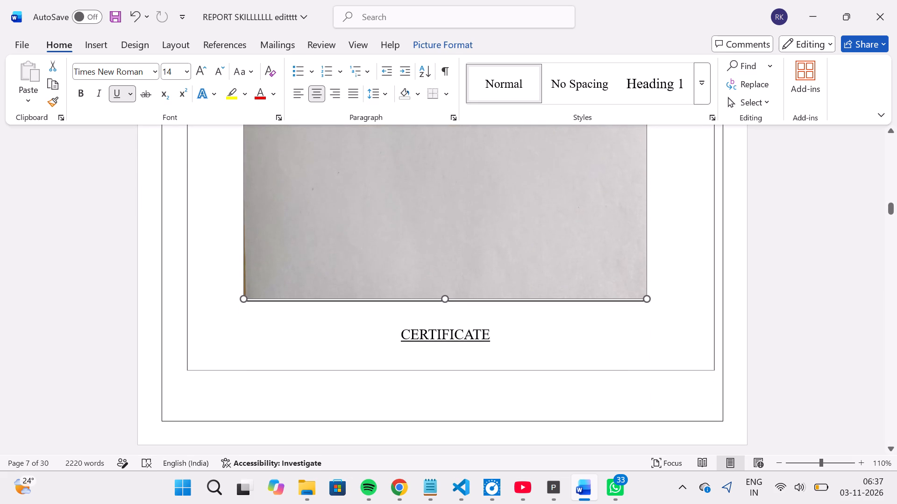
drag(244, 299, 242, 299)
drag(242, 299, 214, 287)
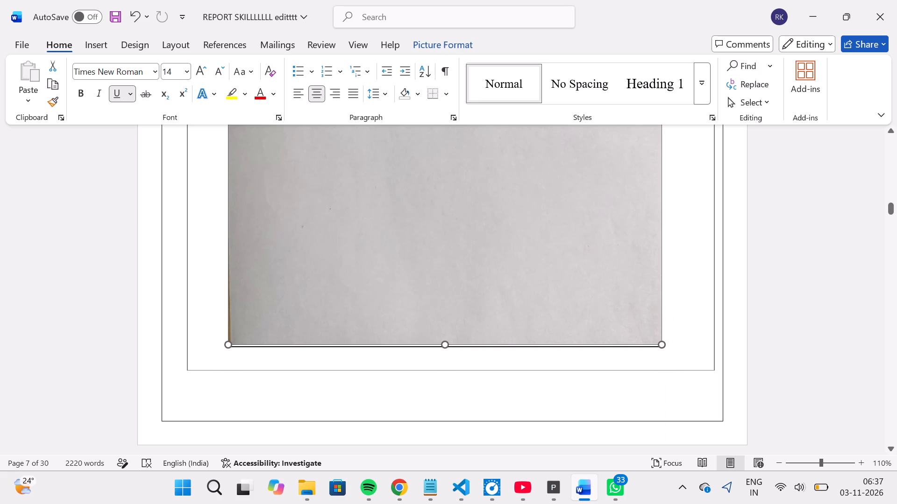
drag(214, 287, 210, 296)
Compare the page 7 certificate with the one on page 6 and stretch it slightly wider from its side.
scroll(359, 318, up, 3)
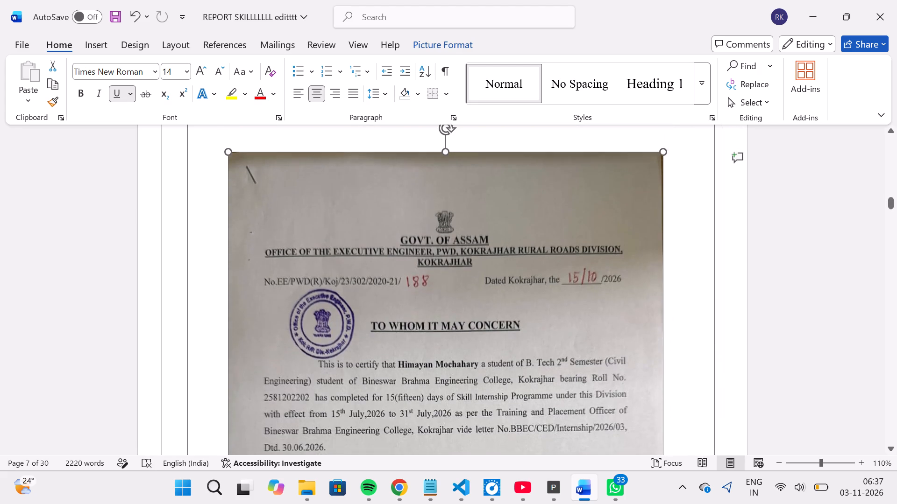
scroll(360, 319, up, 17)
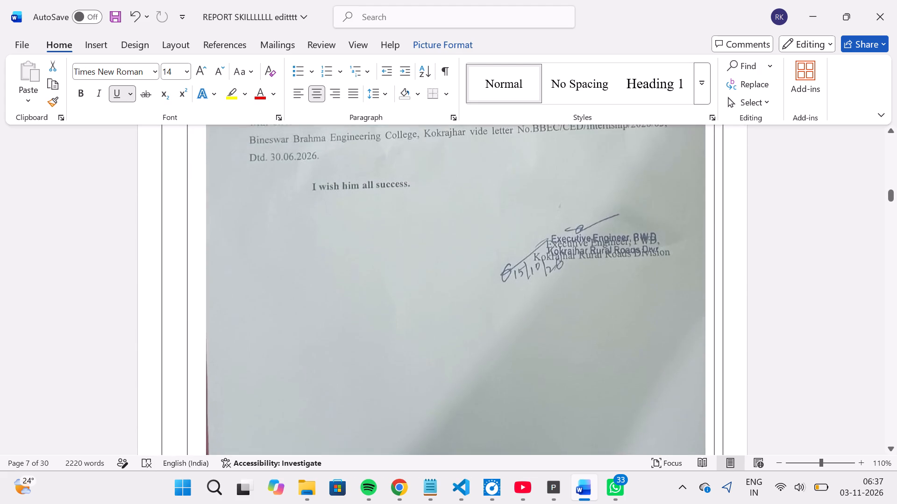
scroll(360, 327, up, 4)
scroll(360, 327, down, 20)
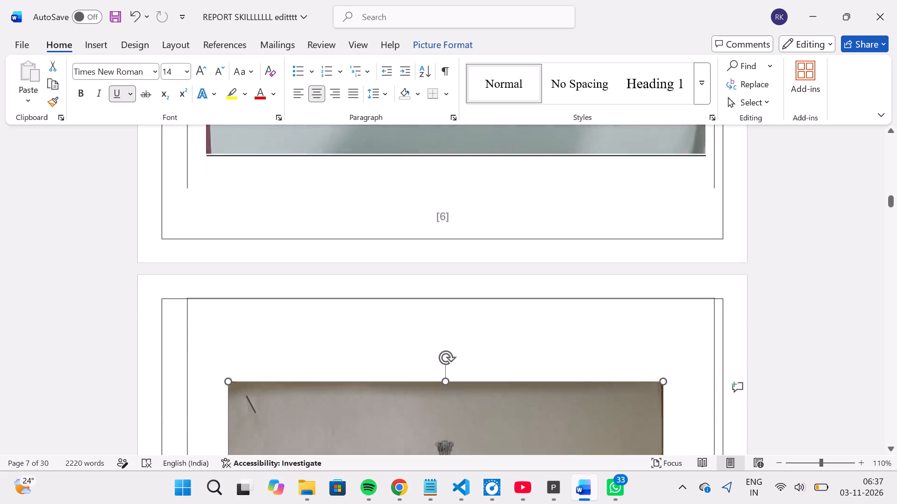
scroll(400, 383, down, 8)
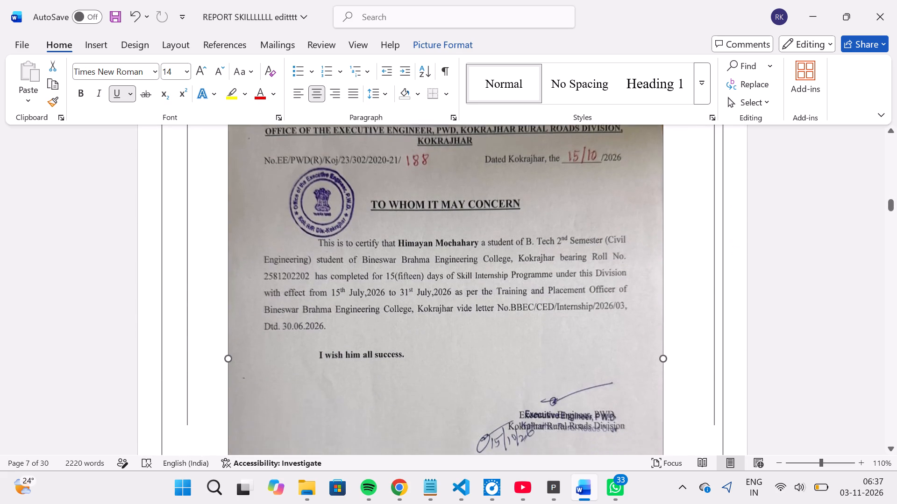
scroll(420, 361, down, 9)
scroll(422, 354, up, 3)
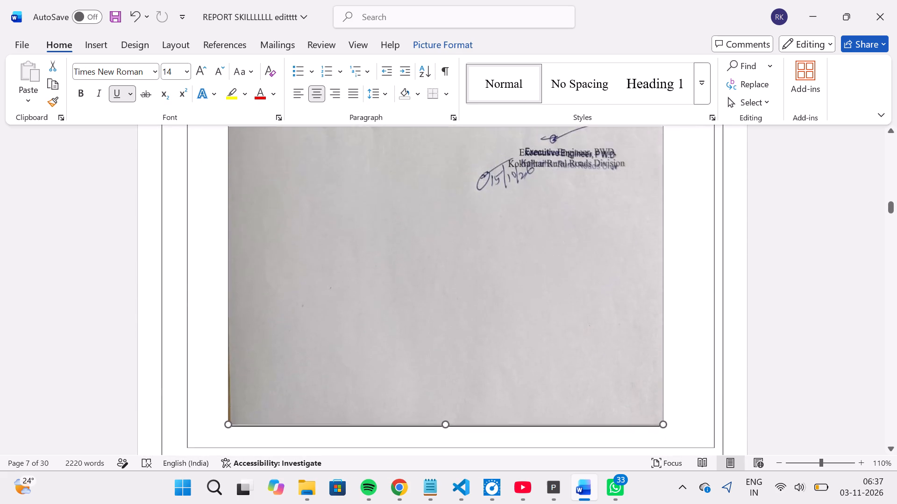
scroll(422, 354, up, 4)
drag(668, 238, 676, 238)
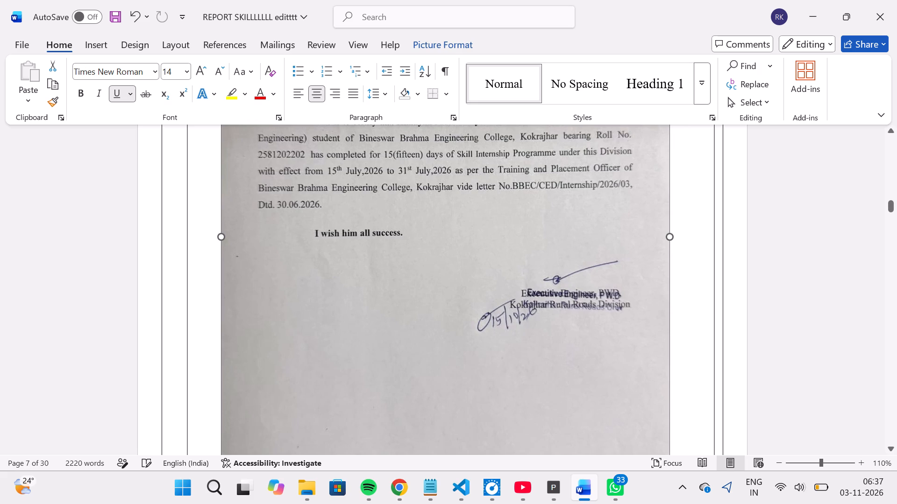
Stretch the page 7 certificate picture slightly taller from its top edge.
scroll(605, 257, up, 9)
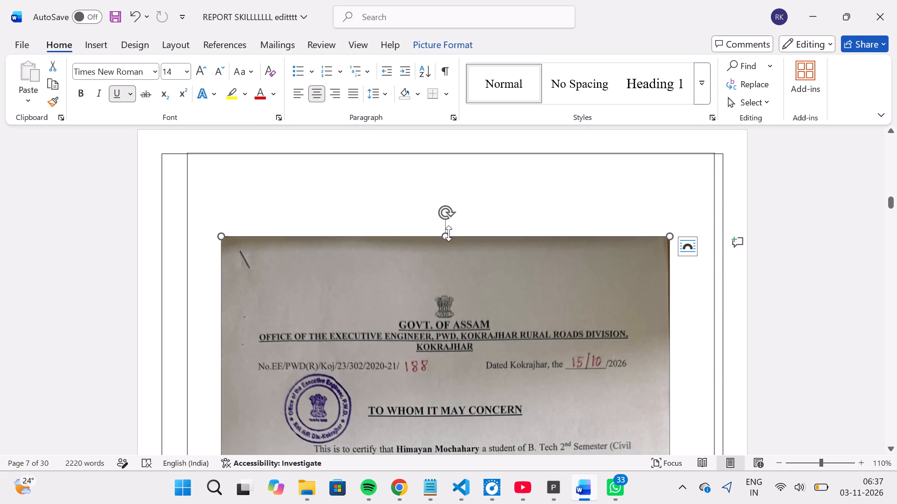
drag(445, 233, 446, 222)
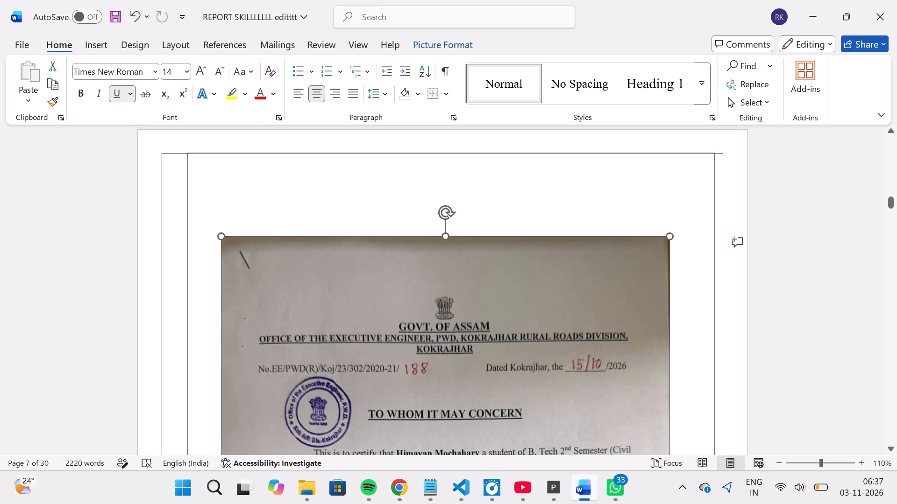
drag(446, 222, 448, 227)
Look back through the report's certificate pages, checking how the pictures fit and where a page is blank.
scroll(494, 248, down, 4)
scroll(495, 246, down, 20)
scroll(495, 246, down, 1)
scroll(494, 257, up, 10)
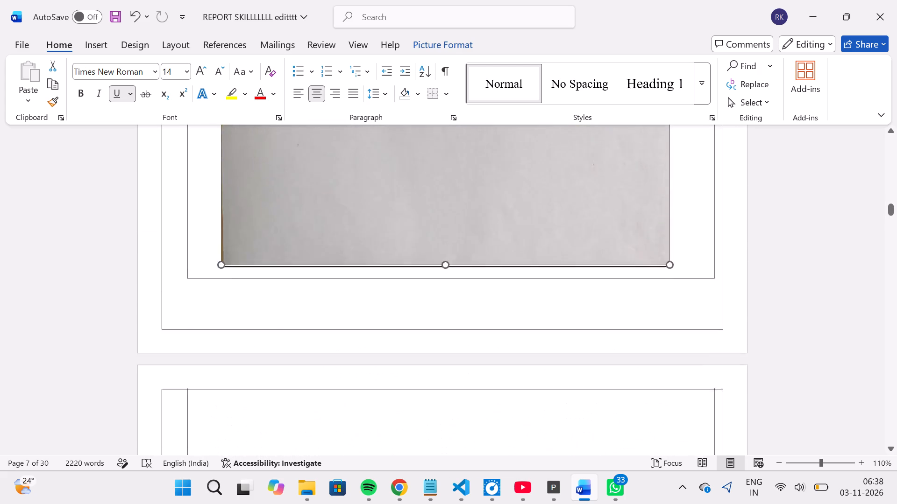
scroll(479, 272, up, 20)
scroll(479, 272, up, 7)
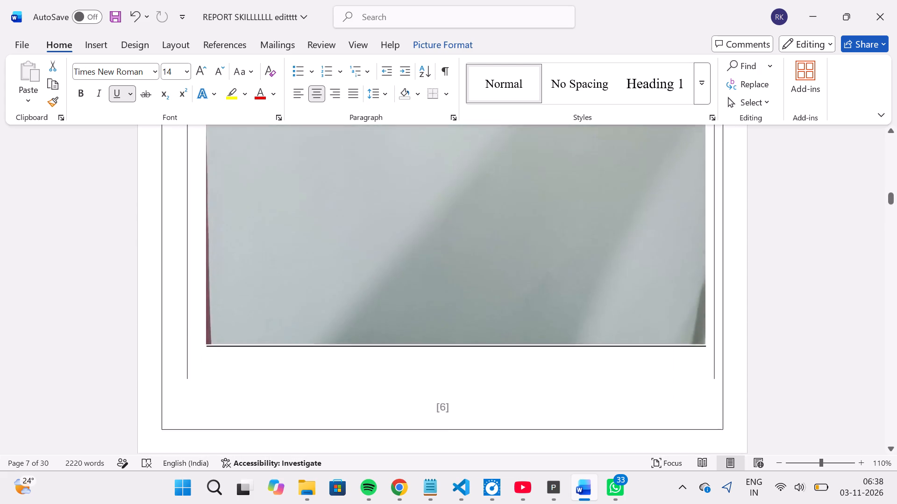
scroll(477, 273, up, 20)
scroll(477, 273, up, 5)
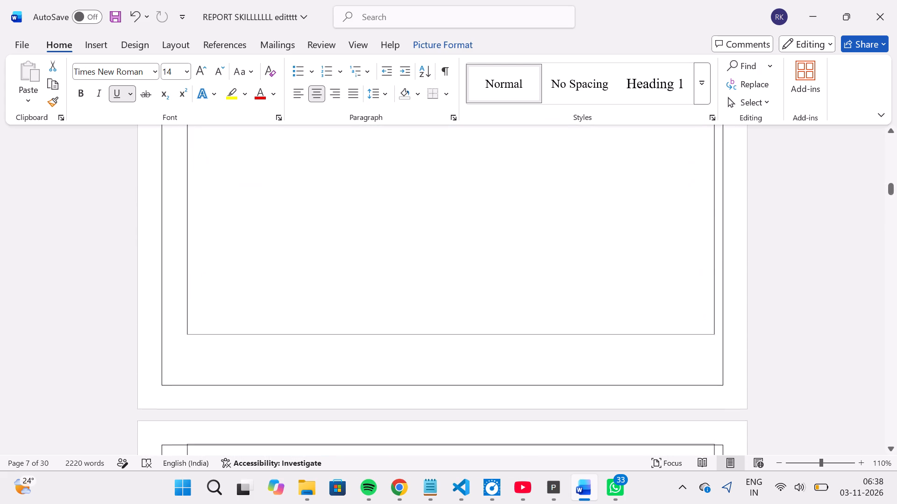
scroll(477, 273, up, 20)
scroll(477, 273, up, 11)
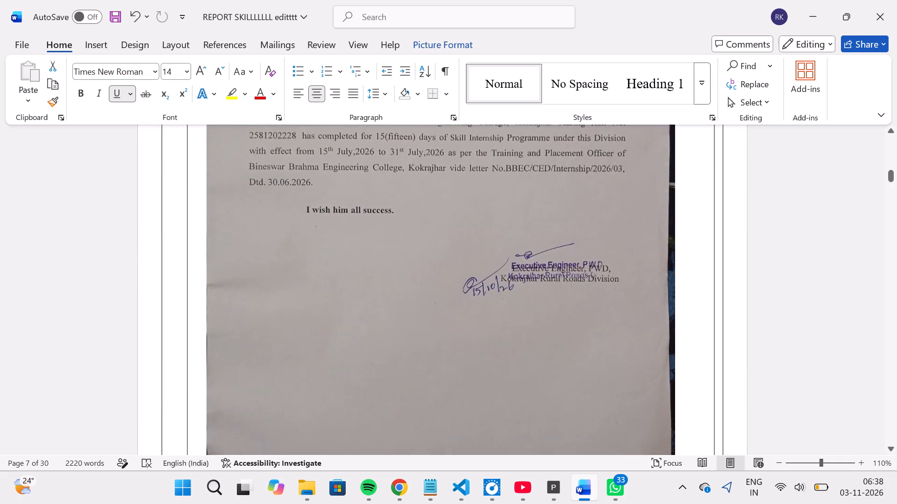
scroll(478, 276, up, 9)
scroll(478, 276, up, 13)
scroll(478, 276, down, 1)
scroll(478, 276, up, 2)
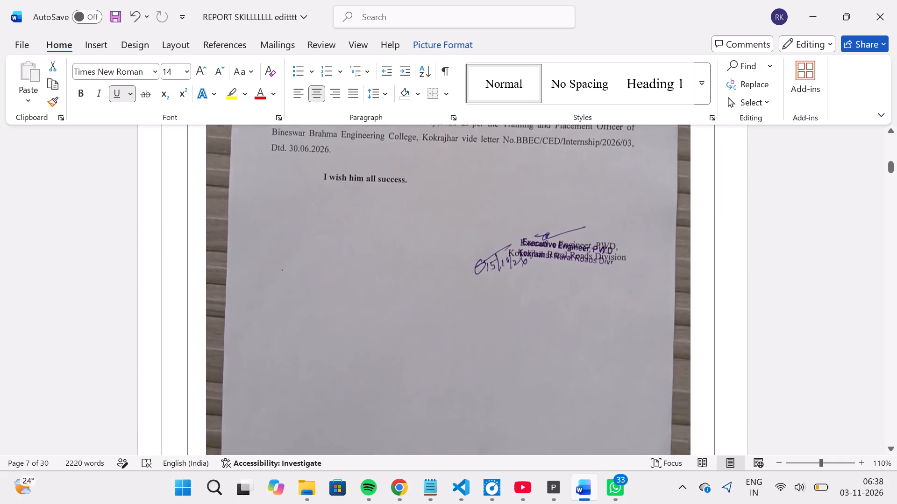
scroll(478, 276, up, 6)
Insert the skill certificate picture from the device's Documents folder on the blank page 5, after the page 4 certificate.
scroll(481, 286, down, 18)
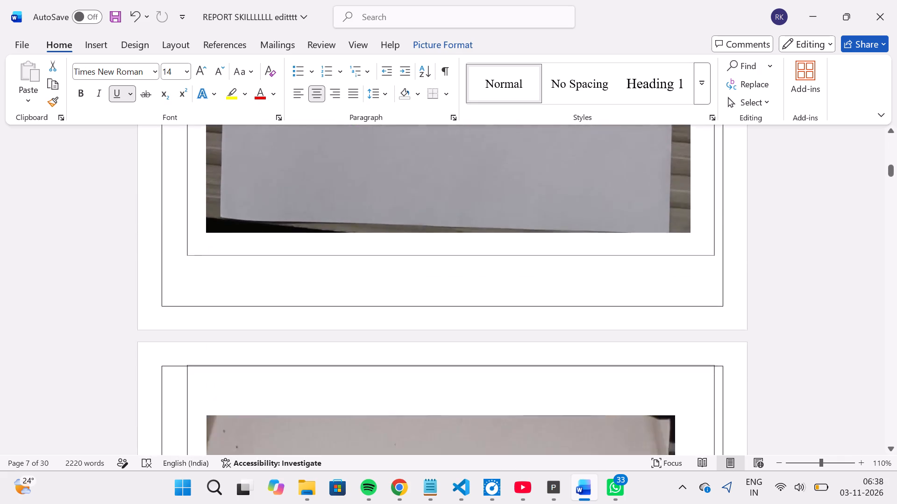
scroll(541, 305, down, 20)
scroll(541, 305, down, 9)
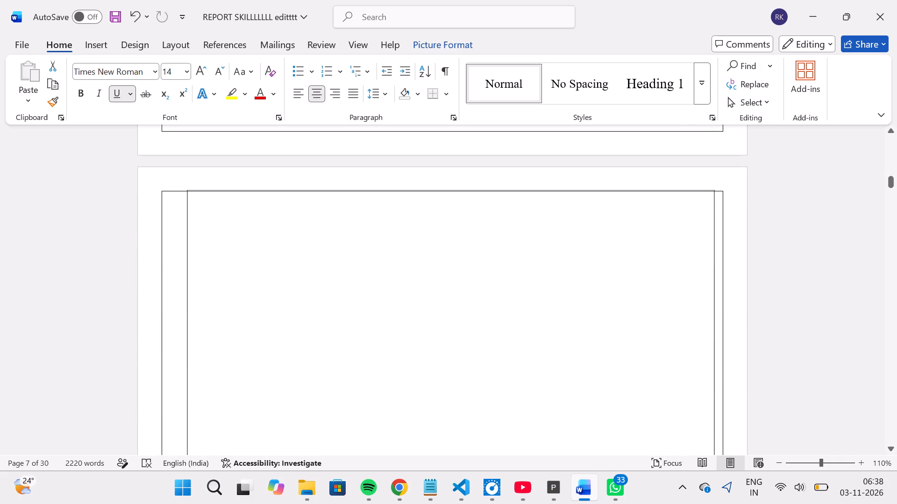
scroll(541, 339, down, 3)
click(419, 330)
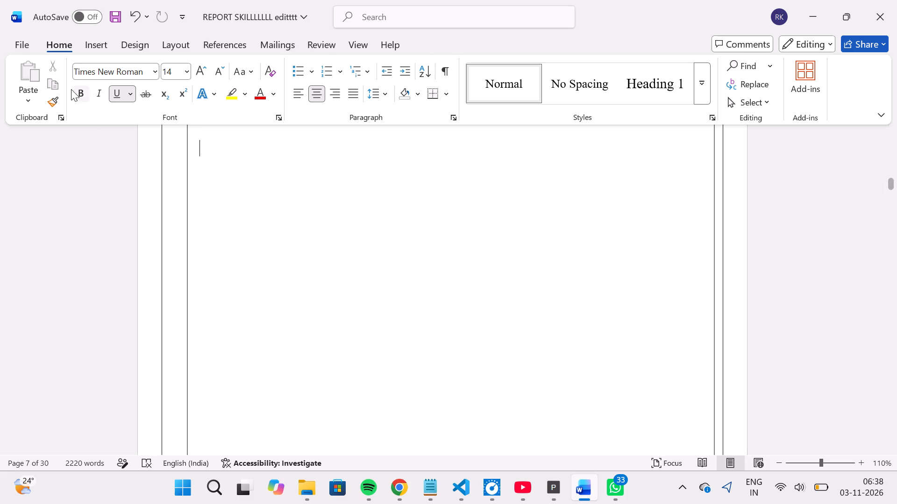
click(128, 46)
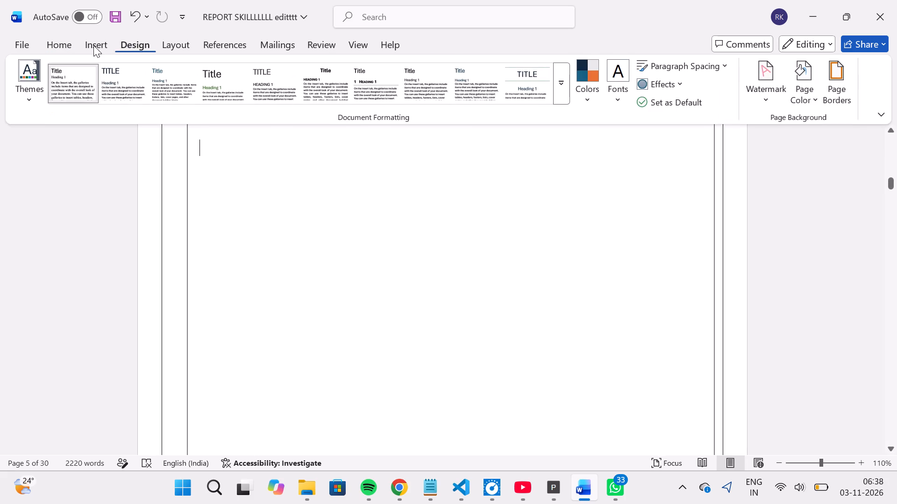
click(93, 45)
click(152, 75)
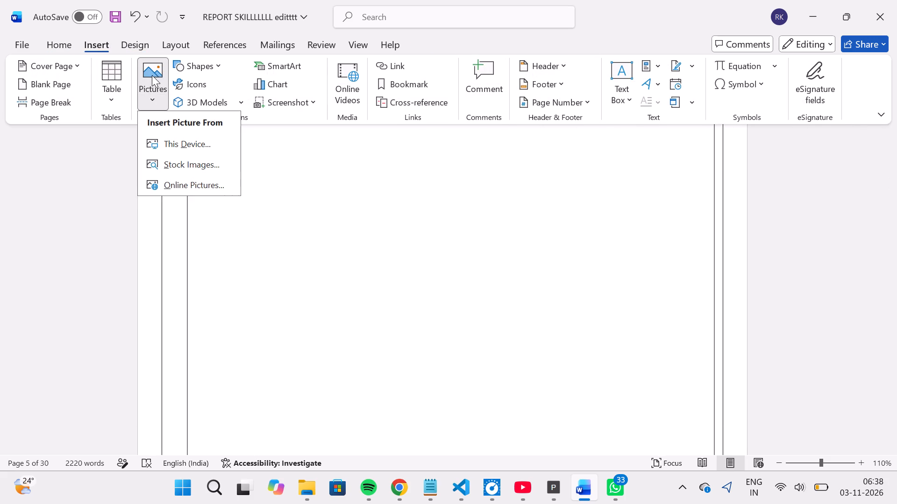
click(174, 143)
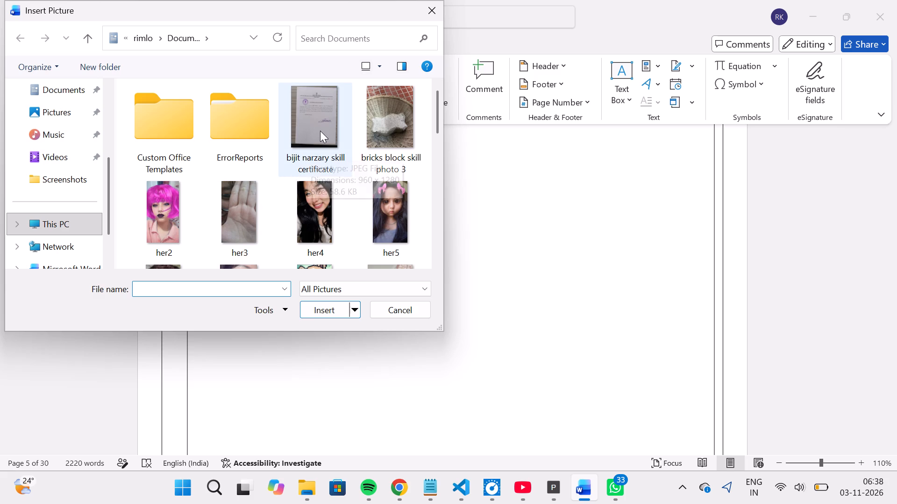
click(318, 127)
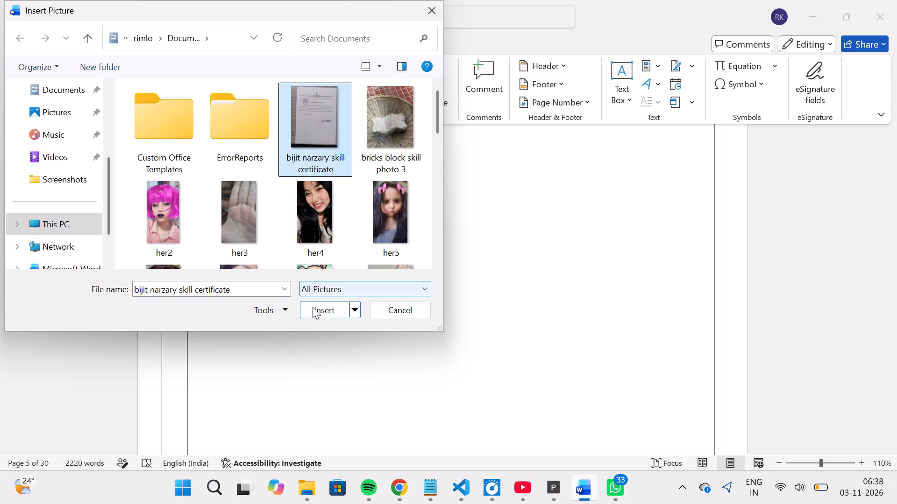
click(316, 305)
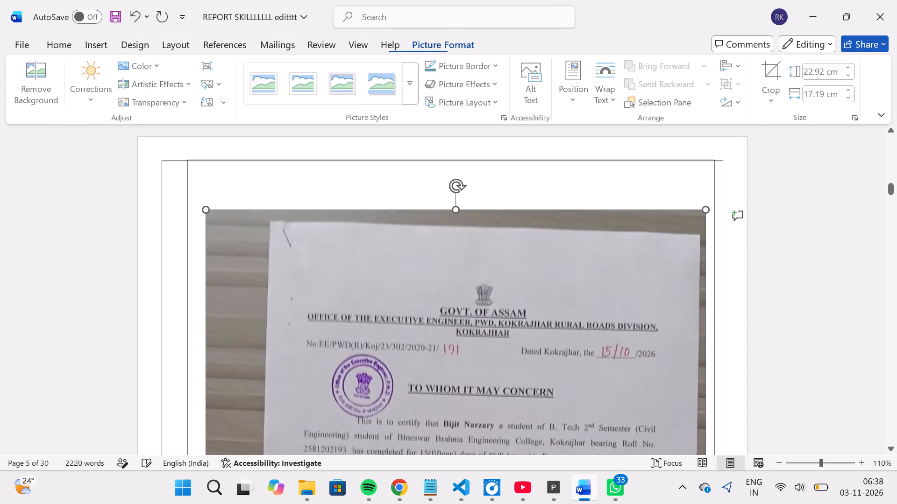
Examine the newly inserted certificate picture and the pages before it for fit and unwanted blank space.
scroll(431, 280, down, 9)
scroll(432, 272, up, 6)
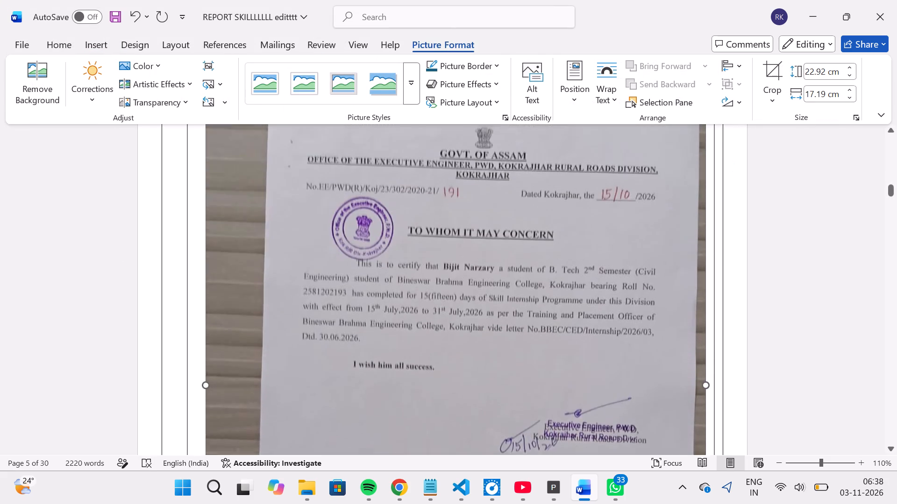
scroll(433, 268, up, 20)
scroll(433, 268, up, 11)
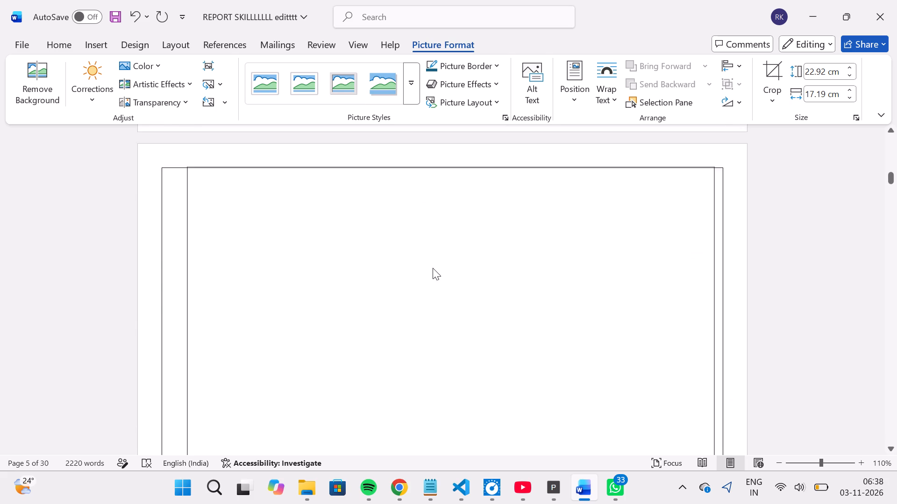
scroll(433, 268, up, 10)
scroll(433, 314, down, 5)
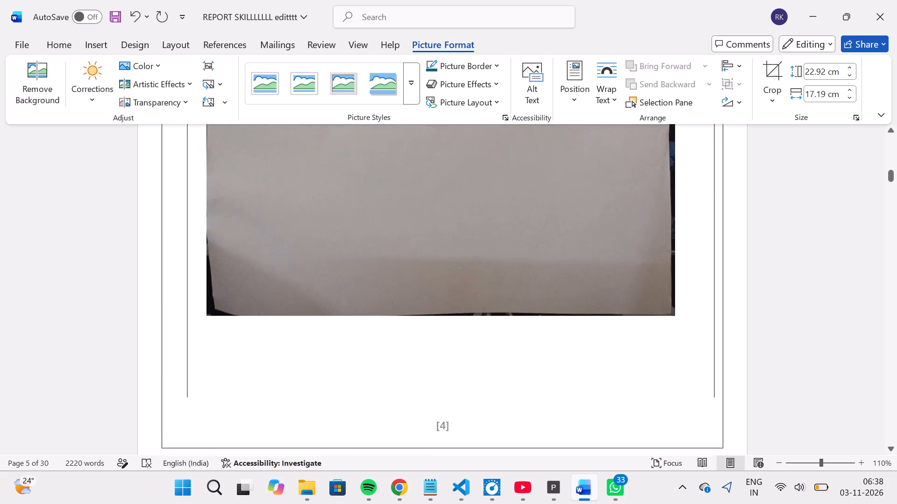
scroll(446, 335, down, 20)
scroll(446, 335, down, 9)
scroll(445, 345, up, 1)
scroll(445, 345, down, 8)
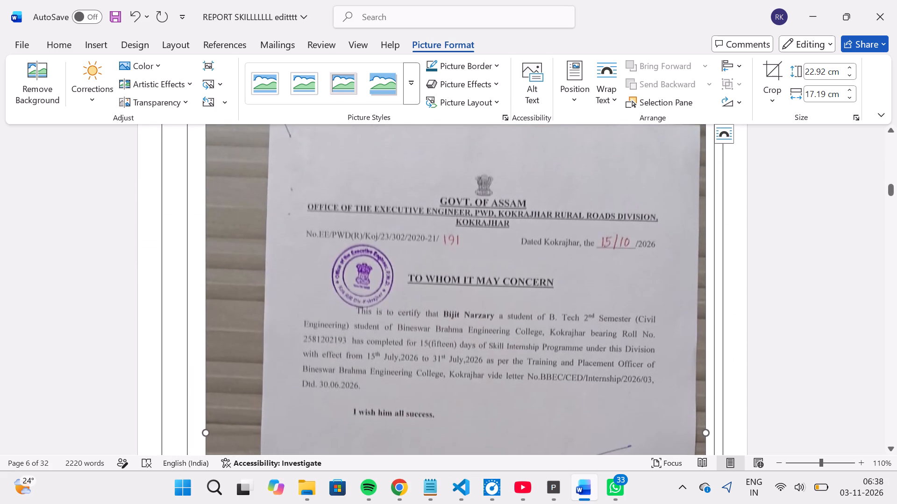
Examine the page 6 certificate picture from top to bottom for its fit within the page borders.
scroll(483, 287, up, 3)
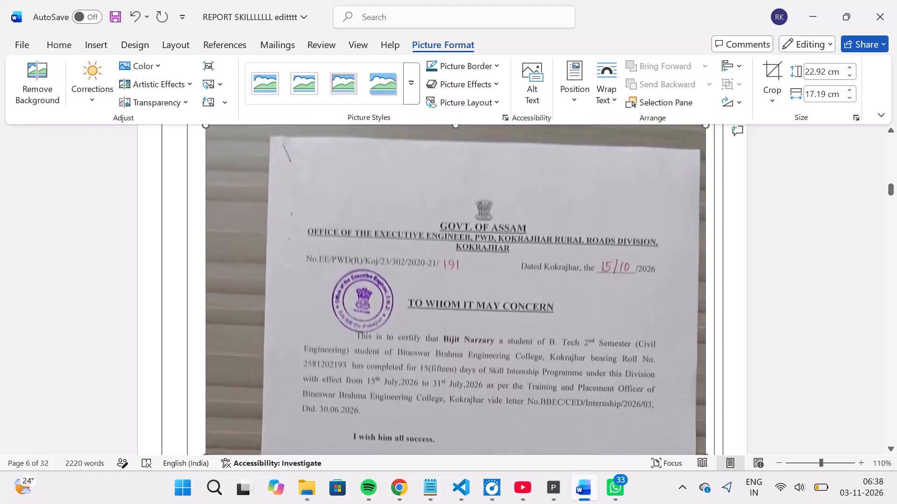
scroll(483, 288, down, 8)
scroll(483, 293, up, 1)
scroll(483, 293, down, 1)
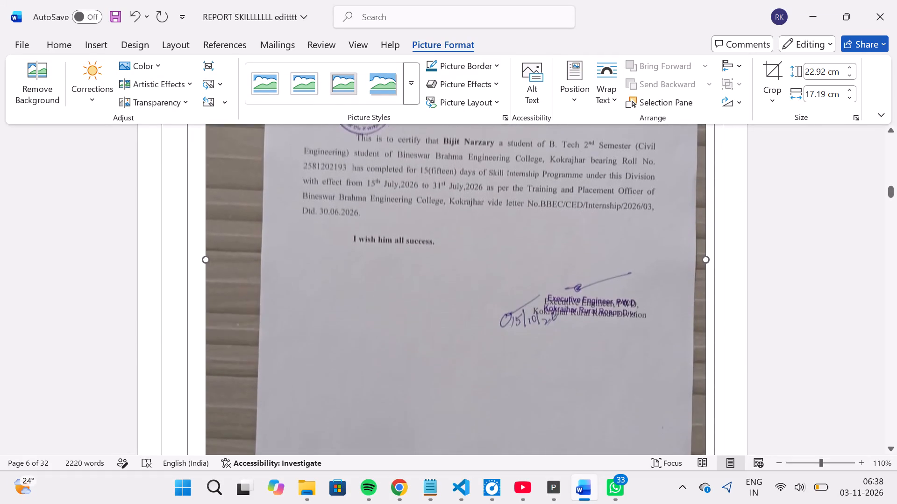
scroll(483, 293, down, 7)
scroll(483, 295, up, 4)
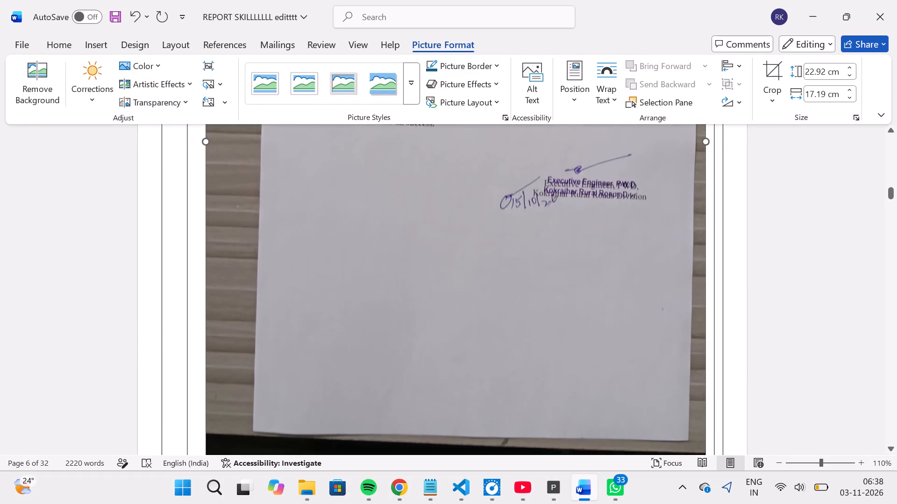
scroll(483, 295, up, 13)
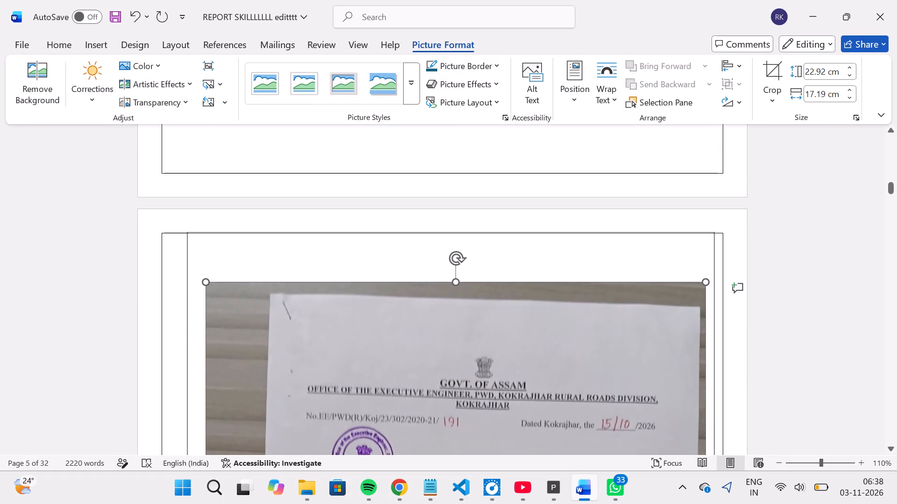
scroll(458, 314, down, 2)
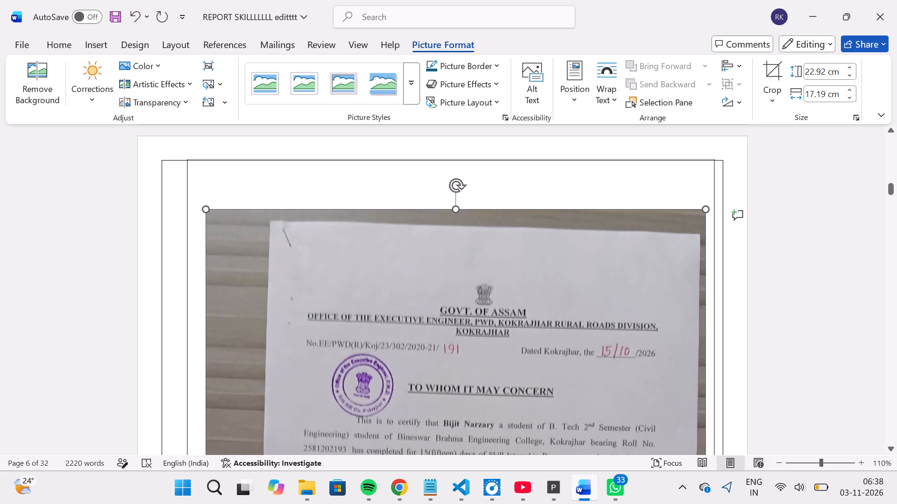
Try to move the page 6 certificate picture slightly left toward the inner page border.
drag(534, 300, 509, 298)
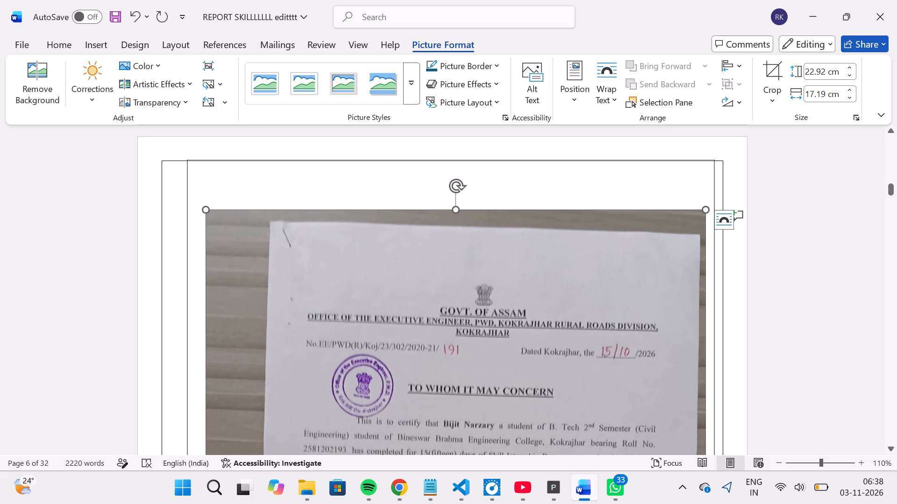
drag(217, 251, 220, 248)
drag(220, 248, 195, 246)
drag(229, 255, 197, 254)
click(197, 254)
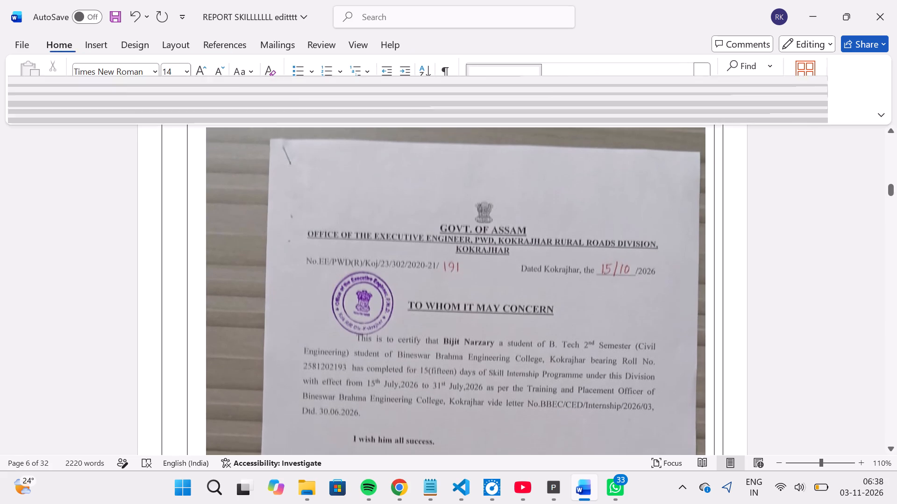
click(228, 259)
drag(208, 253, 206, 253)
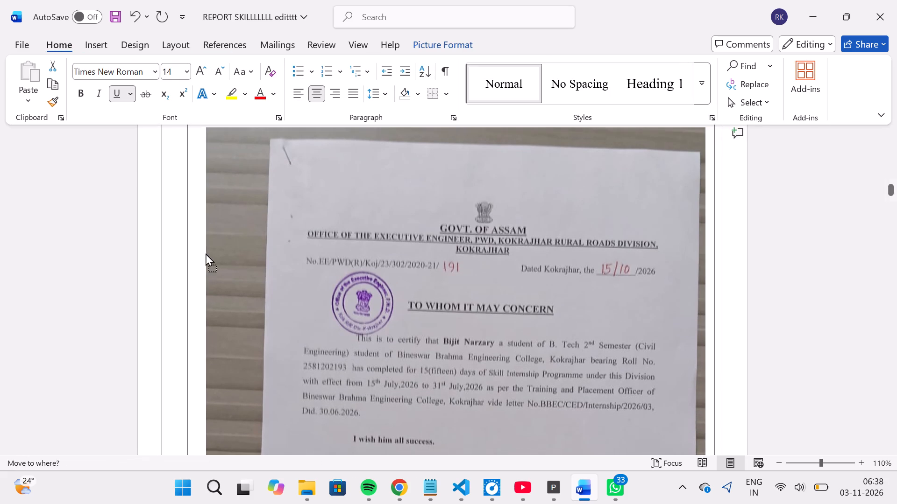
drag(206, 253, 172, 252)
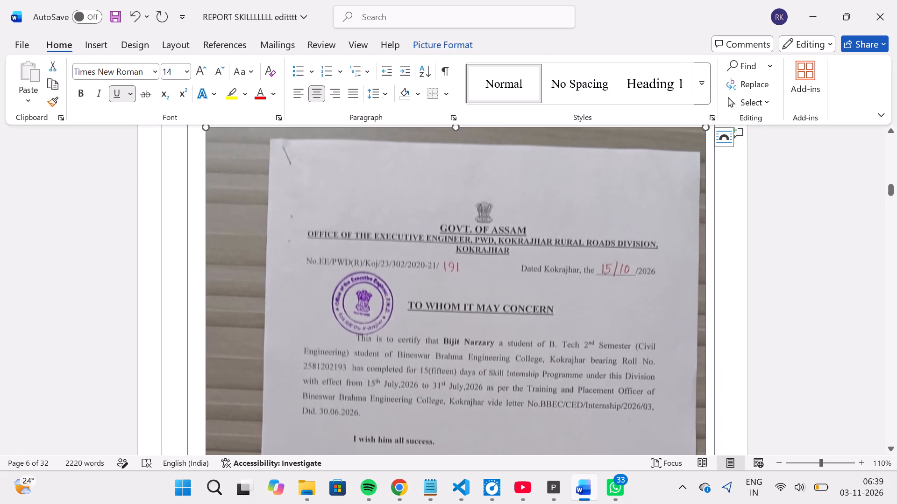
Examine the margins above and below the page 6 certificate picture, down to the start of the following page.
scroll(488, 280, up, 4)
scroll(484, 305, down, 4)
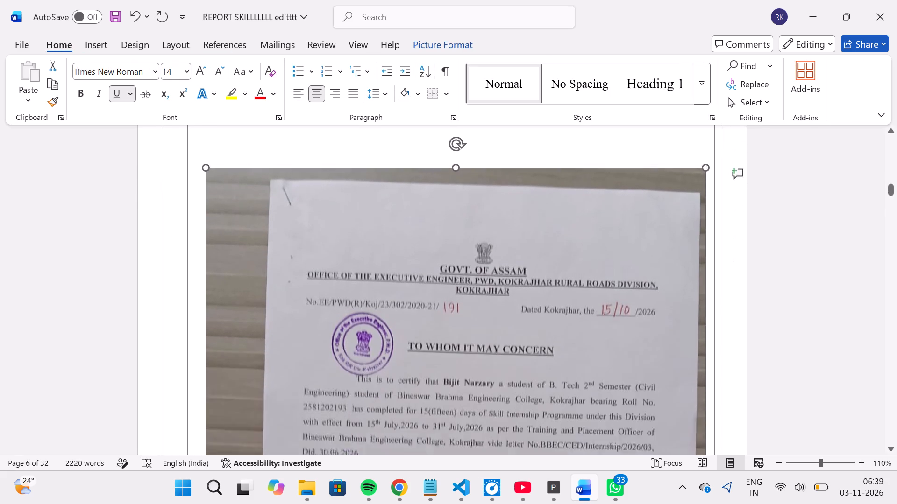
scroll(485, 315, down, 14)
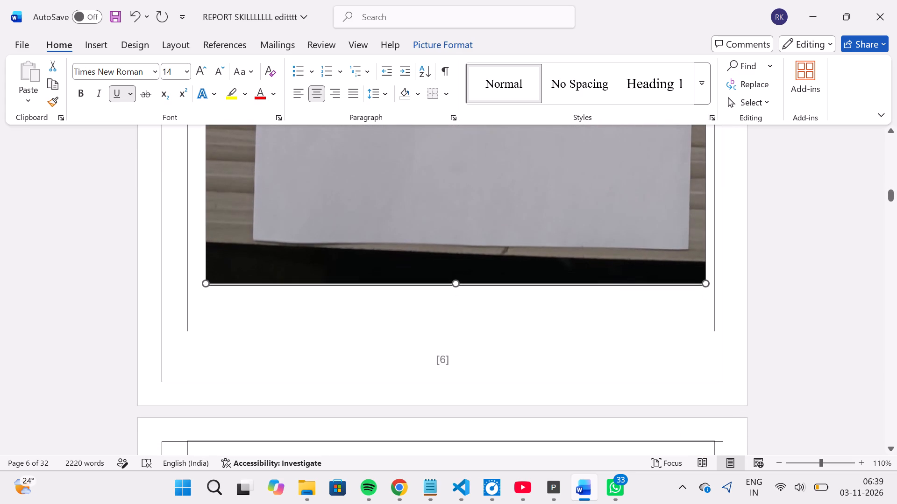
scroll(487, 321, down, 2)
scroll(488, 325, up, 5)
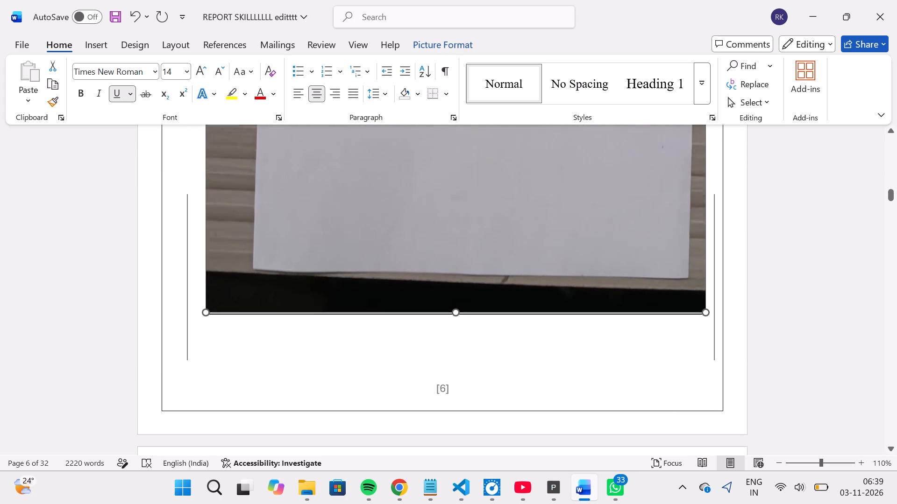
scroll(488, 325, up, 15)
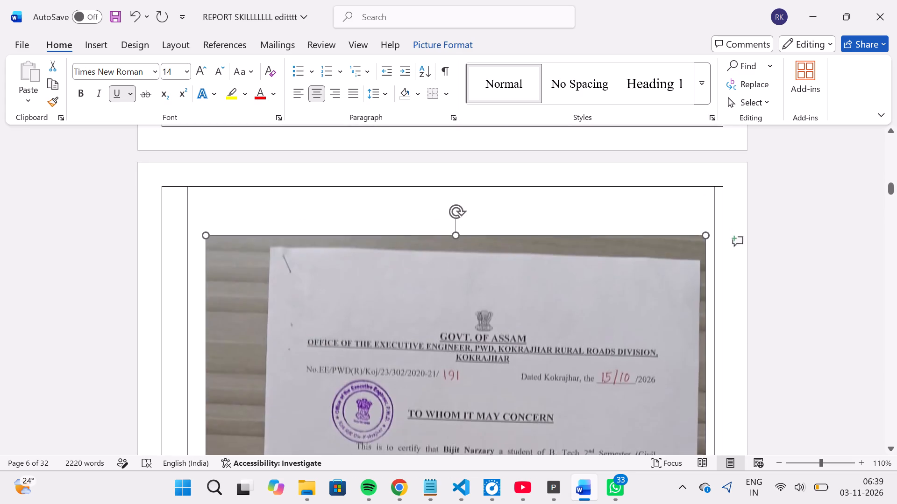
Compare the page 4 and page 6 certificate pictures and check the blank page 5 between them.
scroll(487, 325, up, 9)
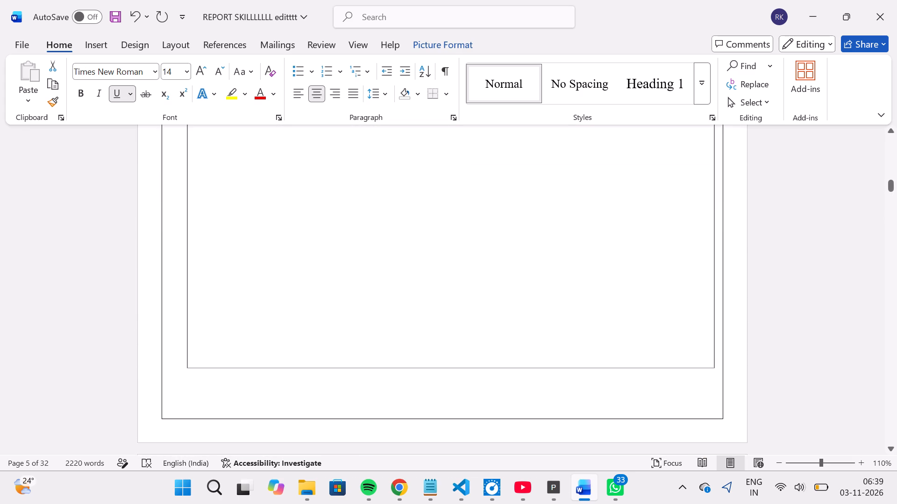
scroll(487, 325, up, 5)
scroll(487, 325, down, 1)
scroll(487, 325, up, 16)
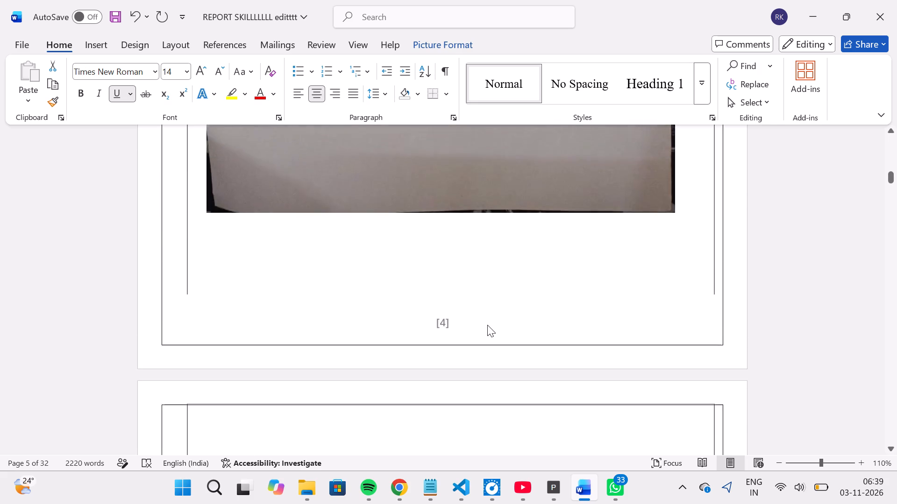
scroll(487, 325, up, 12)
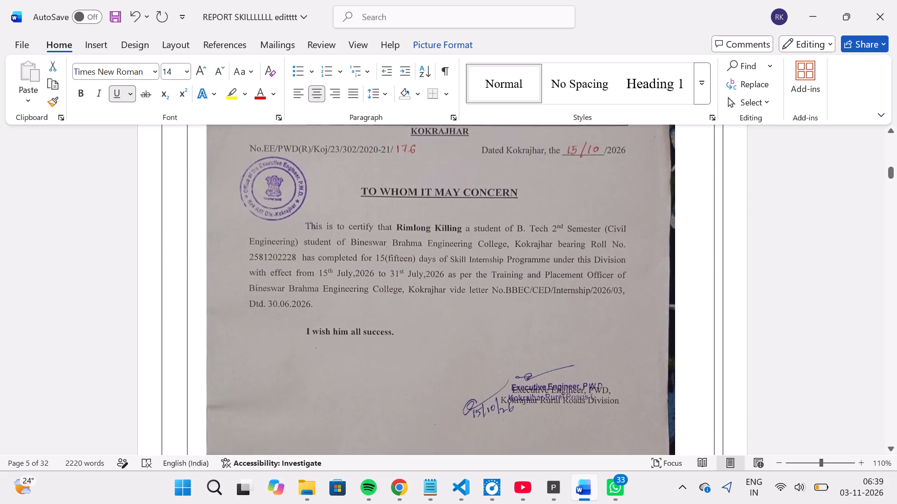
scroll(487, 325, up, 1)
scroll(491, 369, down, 9)
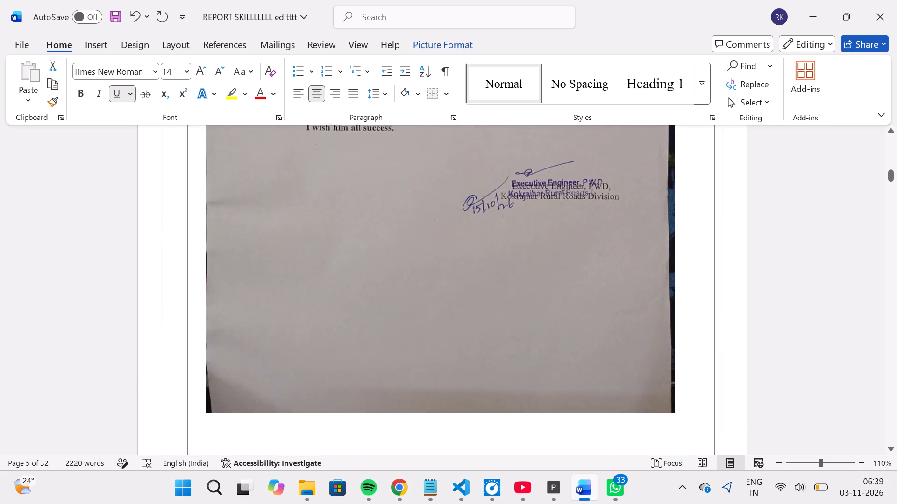
scroll(497, 373, down, 16)
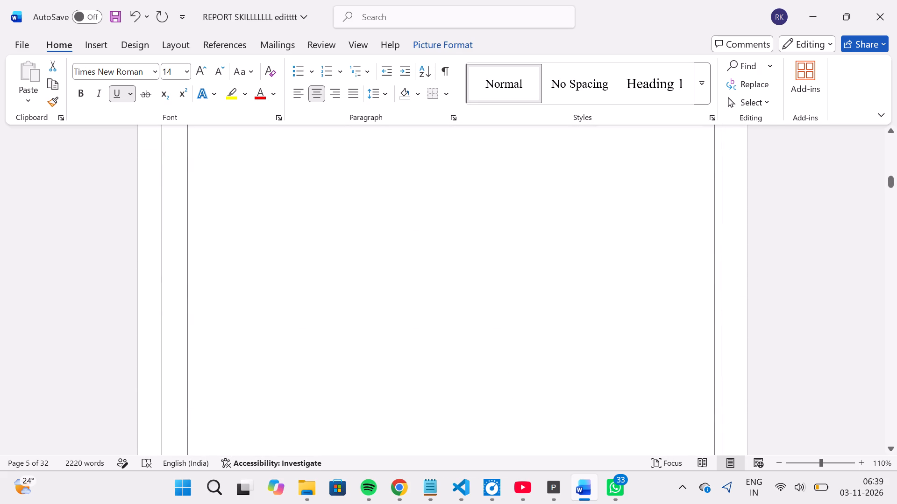
scroll(521, 373, down, 6)
scroll(522, 378, up, 1)
scroll(522, 379, down, 8)
scroll(537, 418, down, 4)
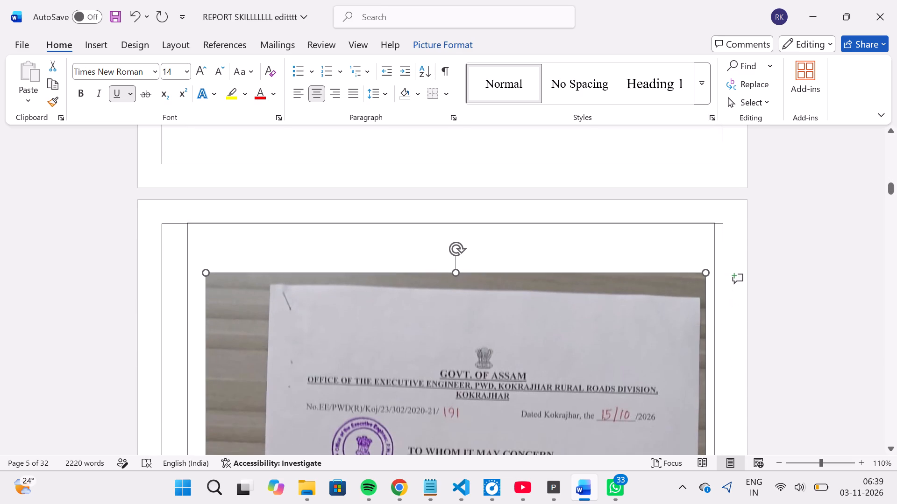
scroll(526, 370, down, 4)
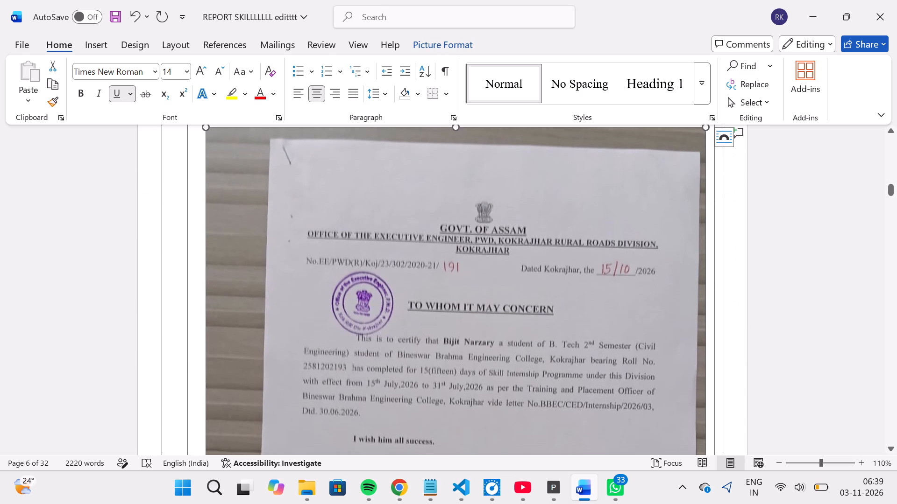
scroll(534, 325, down, 3)
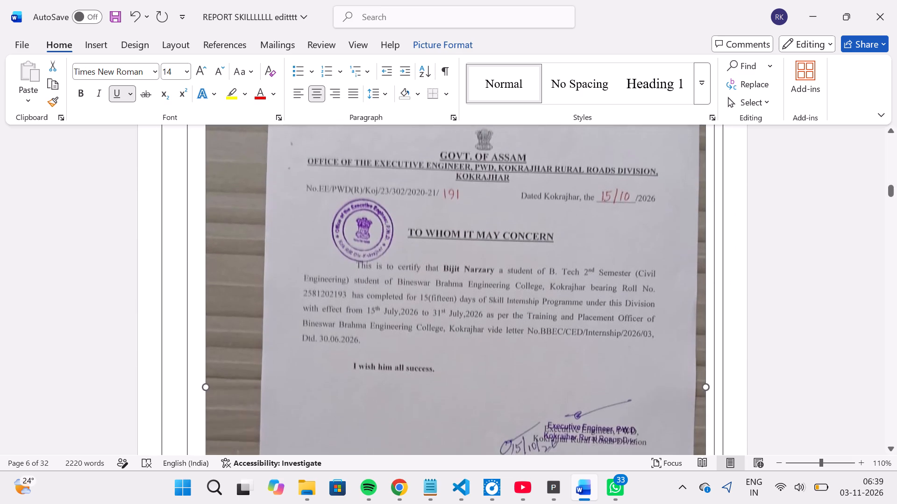
scroll(534, 325, down, 3)
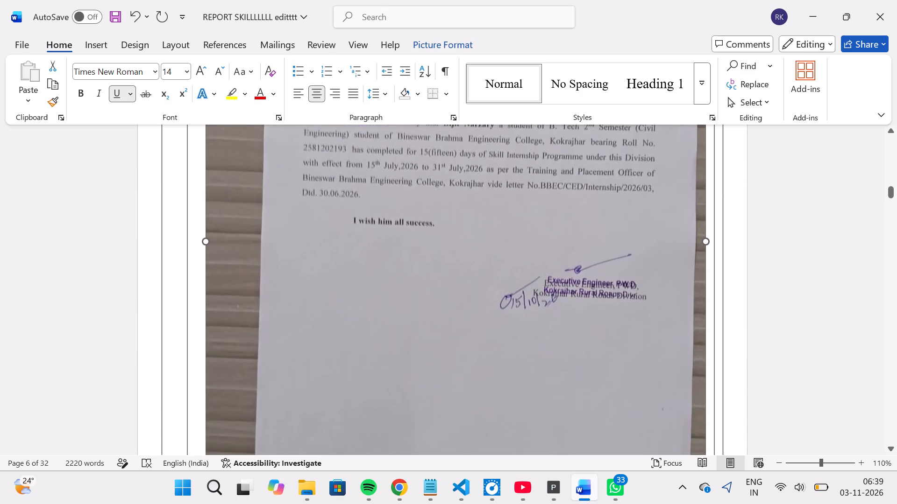
scroll(534, 325, up, 3)
scroll(534, 325, up, 19)
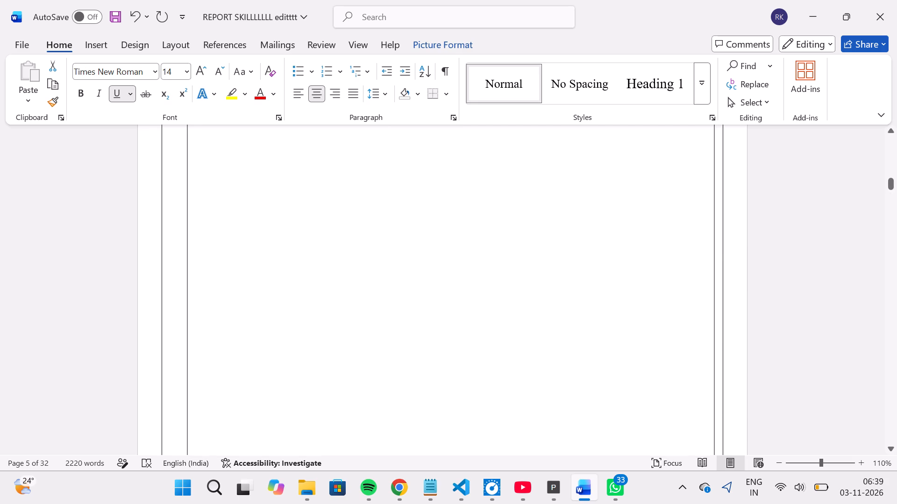
Try to place the text cursor on the blank page 5 and enter the letter l there.
click(429, 273)
scroll(429, 273, up, 4)
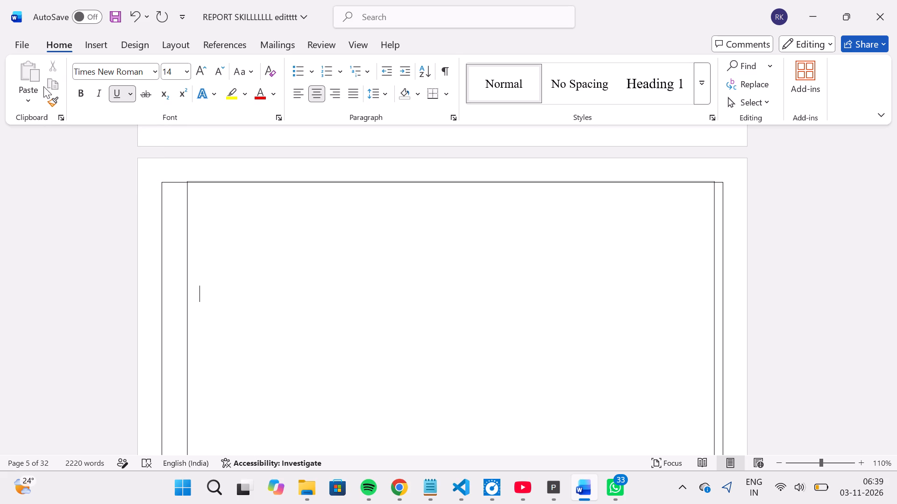
click(22, 39)
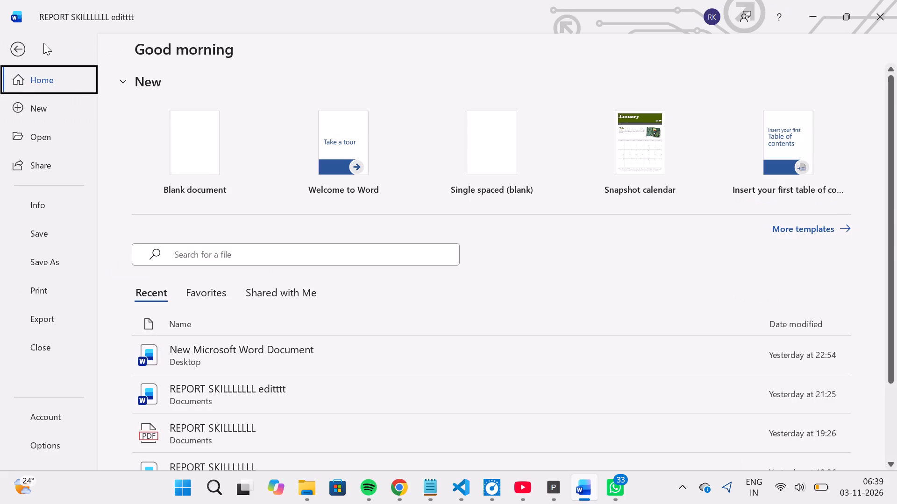
click(14, 49)
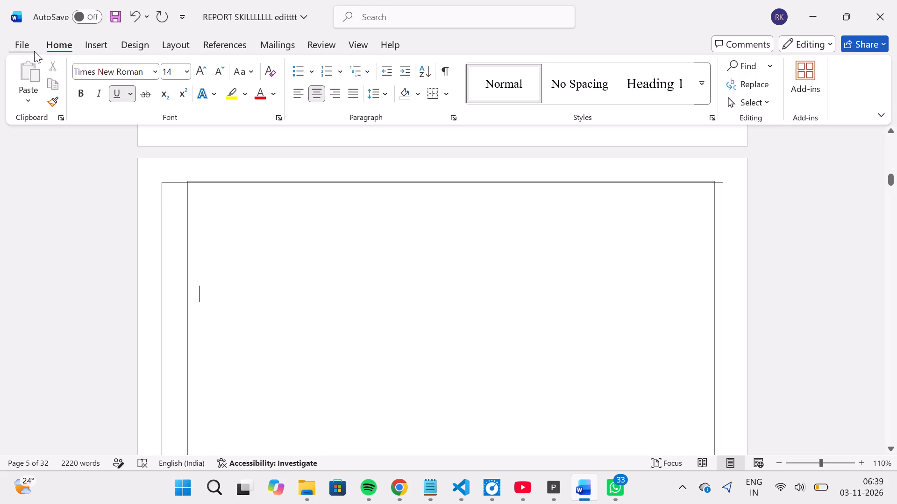
click(89, 47)
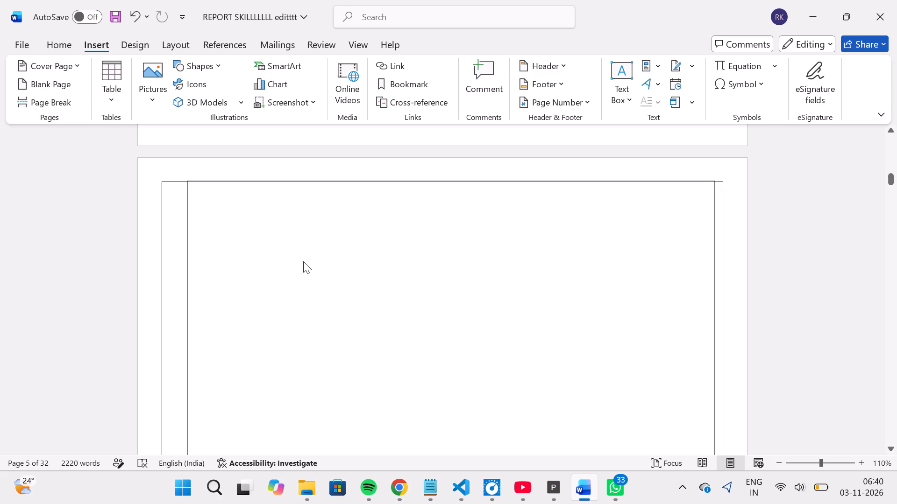
scroll(303, 261, down, 4)
scroll(305, 270, down, 18)
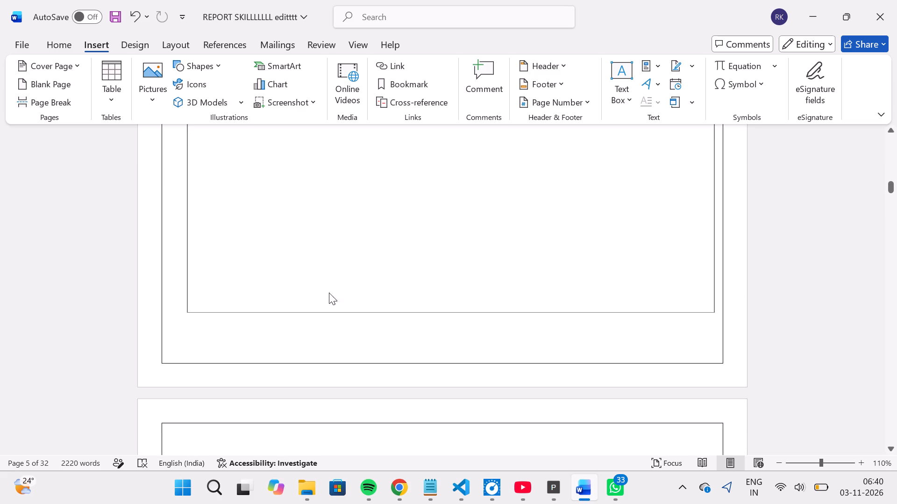
click(714, 189)
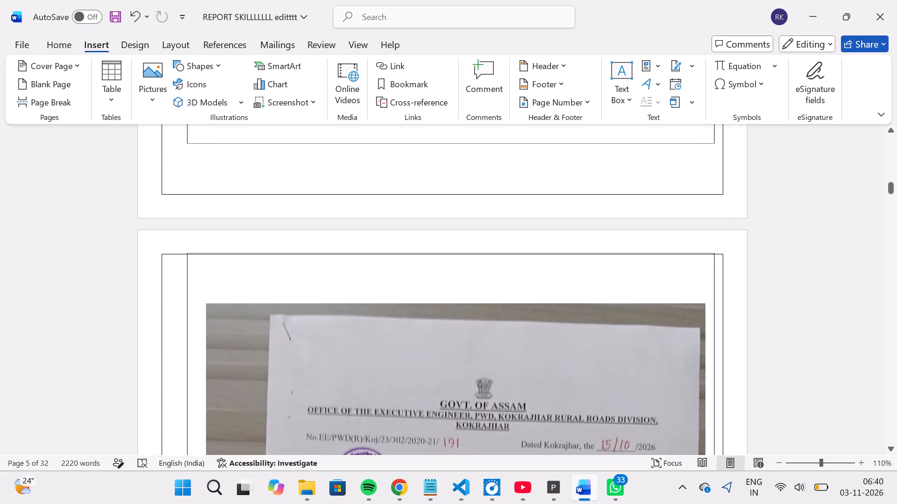
click(691, 170)
scroll(626, 184, up, 3)
click(682, 238)
click(637, 218)
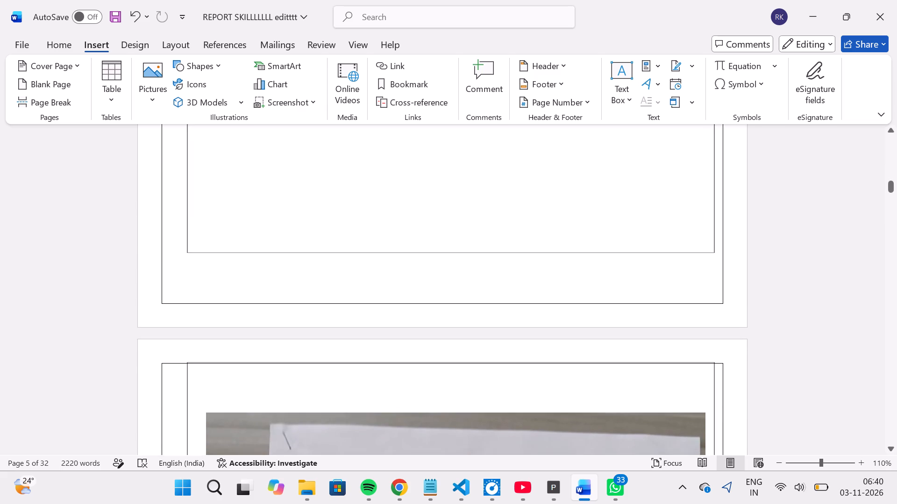
scroll(582, 180, up, 3)
double_click(593, 287)
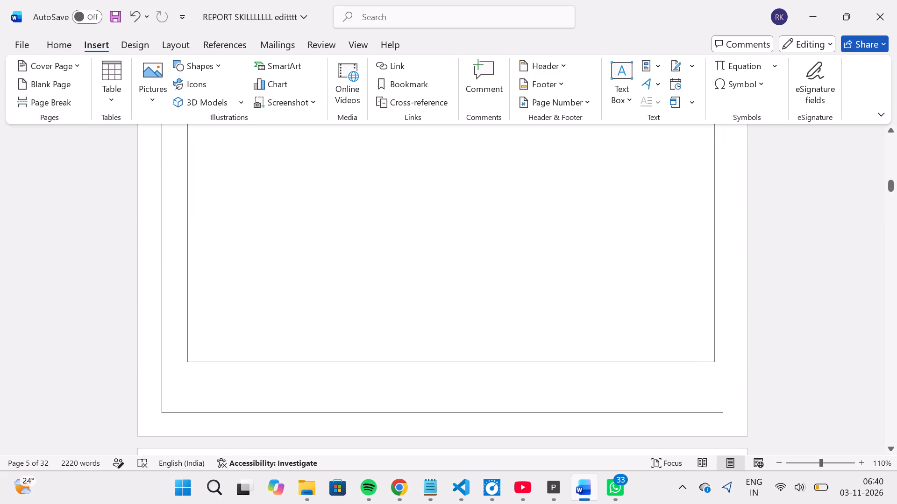
key(l)
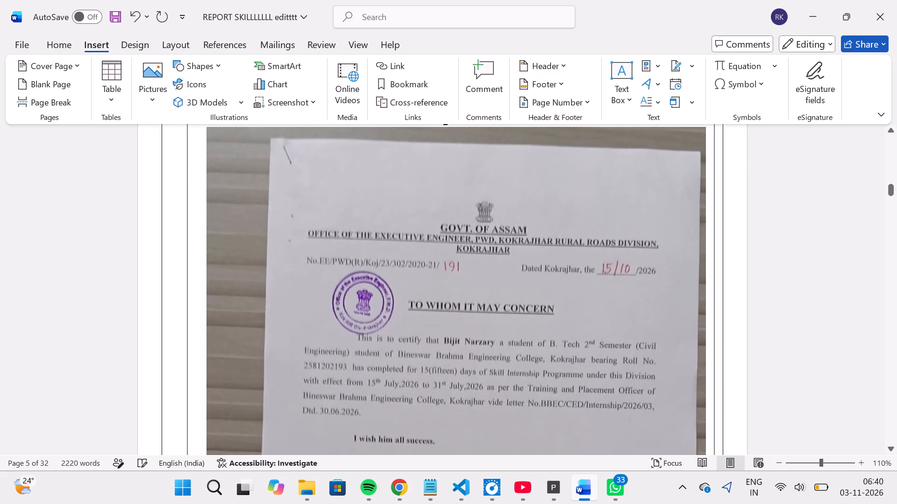
Delete the stray letter l above the certificate picture that follows the blank page 5.
scroll(594, 287, up, 9)
scroll(598, 281, down, 3)
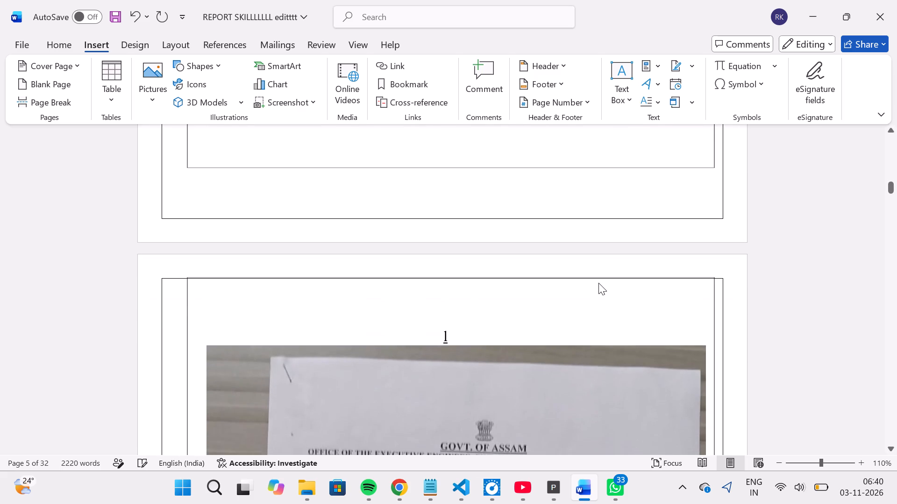
click(451, 333)
key(BackSpace)
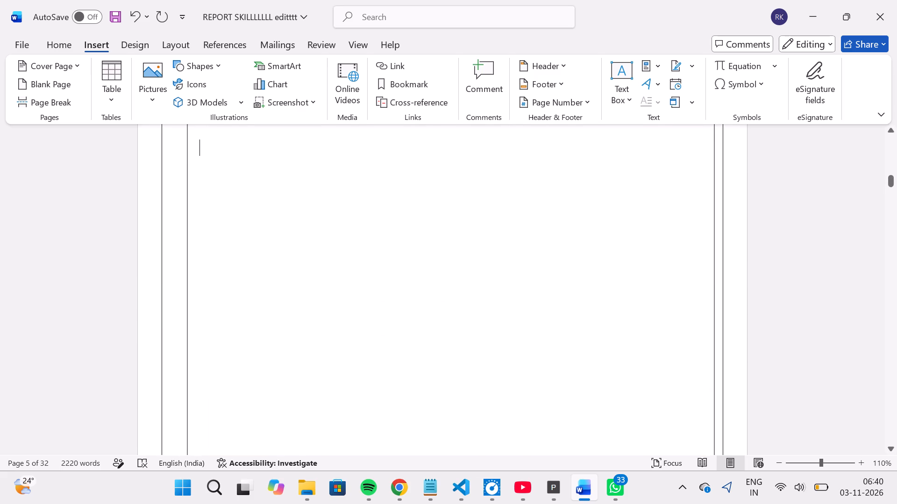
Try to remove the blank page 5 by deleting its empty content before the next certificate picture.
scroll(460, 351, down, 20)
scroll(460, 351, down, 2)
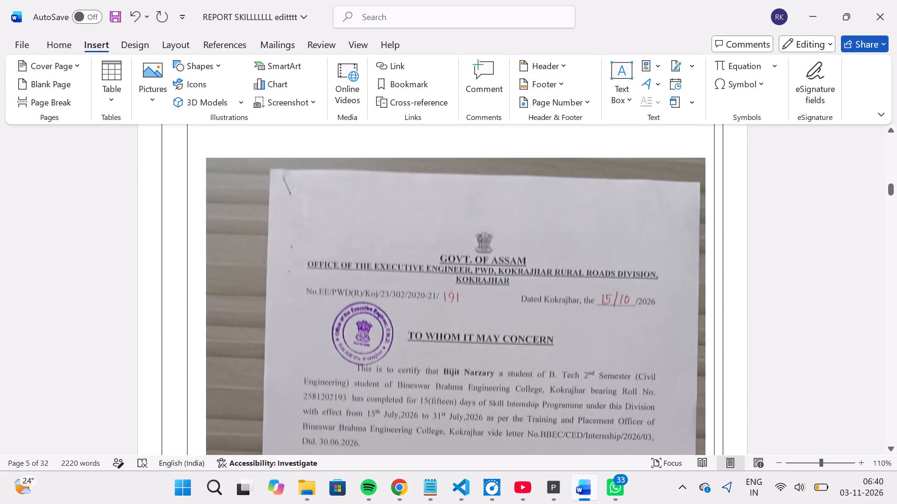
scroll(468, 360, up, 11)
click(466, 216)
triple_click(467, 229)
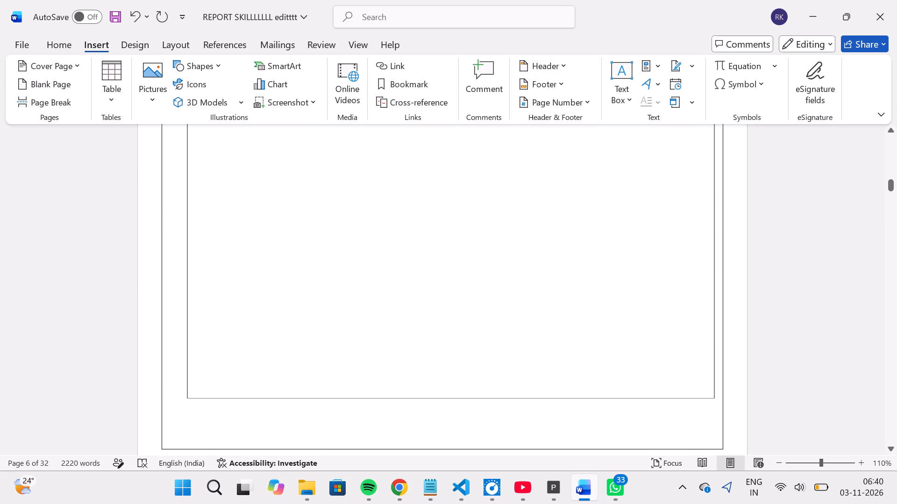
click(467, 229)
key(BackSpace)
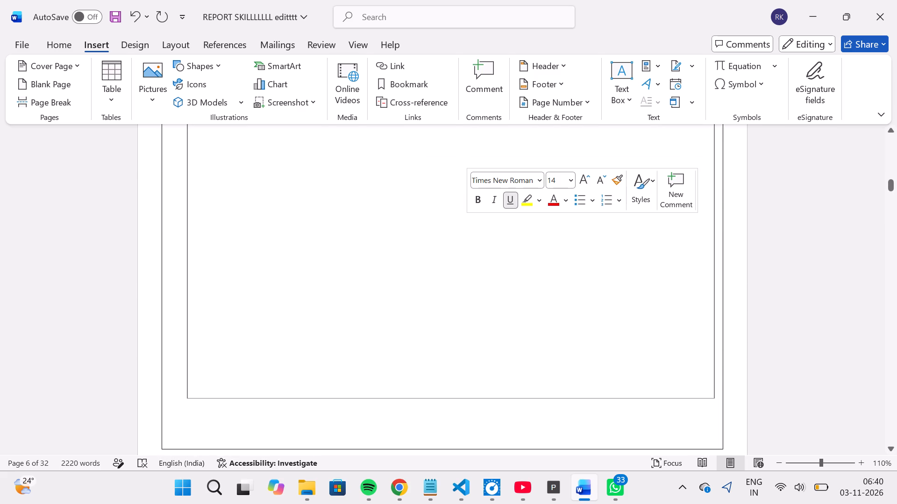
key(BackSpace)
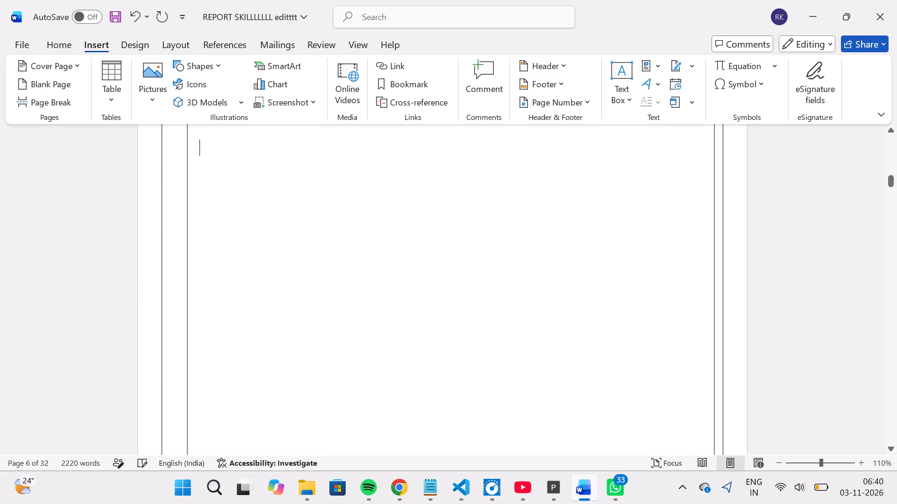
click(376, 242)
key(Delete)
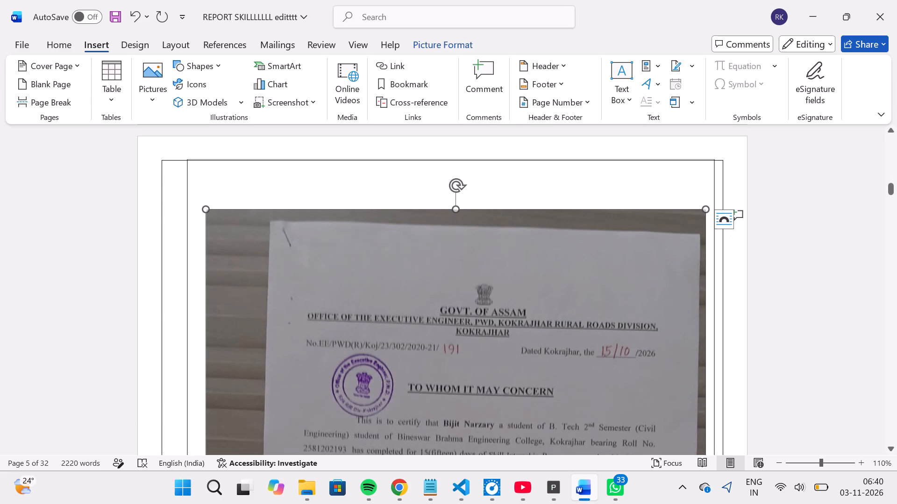
Examine the certificate pages preceding the blank page 5 and return to that page.
scroll(410, 260, up, 20)
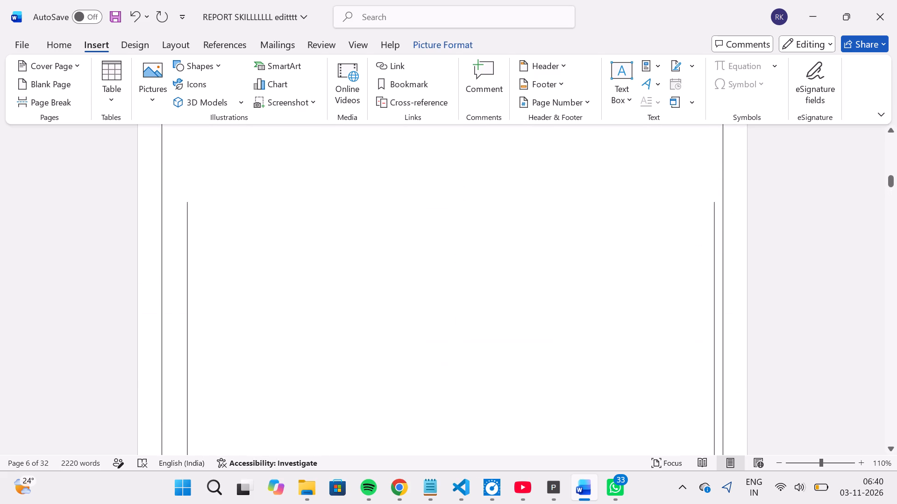
scroll(410, 260, up, 10)
scroll(410, 260, up, 11)
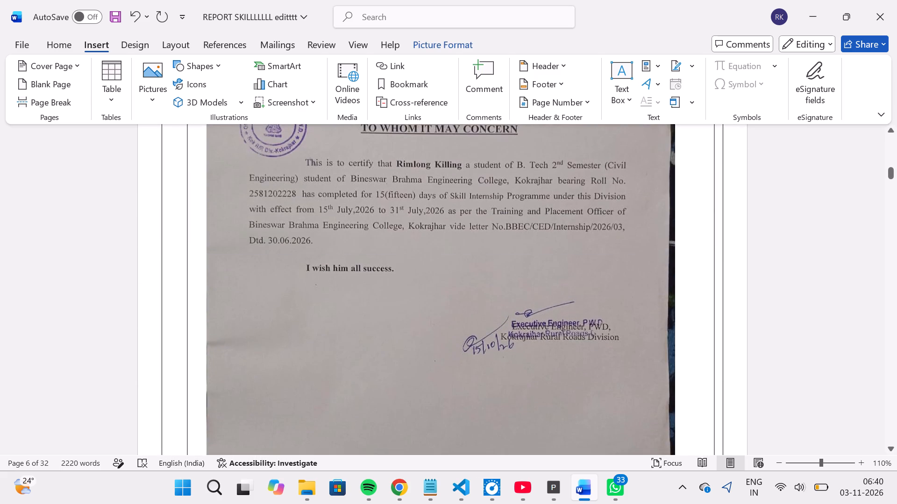
scroll(410, 260, up, 12)
scroll(410, 260, up, 11)
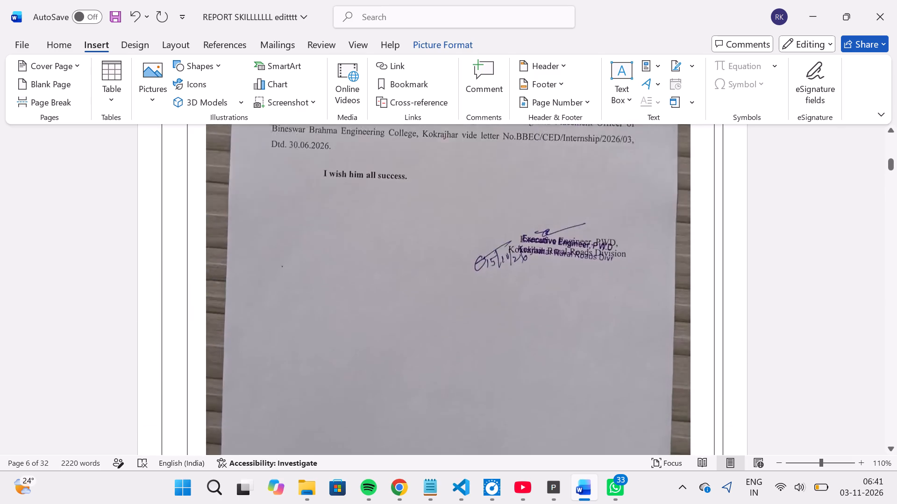
scroll(407, 294, down, 6)
scroll(409, 362, down, 19)
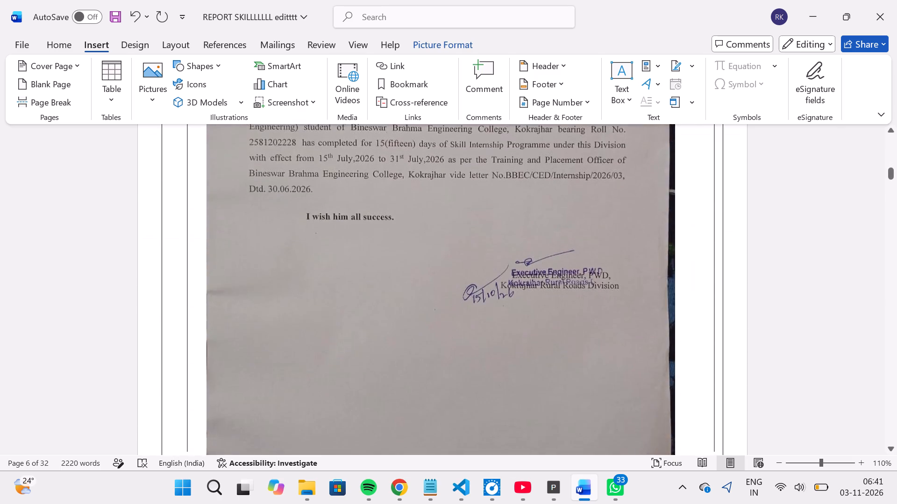
scroll(405, 340, down, 19)
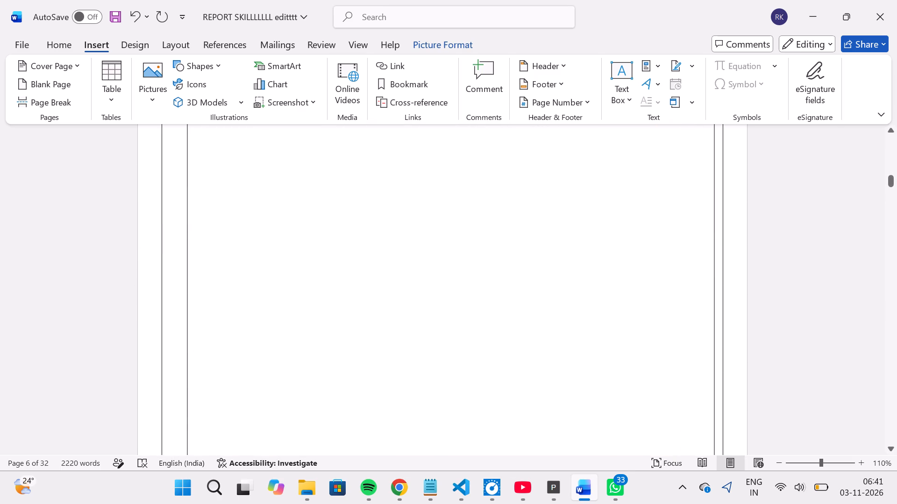
Examine the page boundary between the bottom of the page 4 certificate picture and the blank page 5.
click(418, 303)
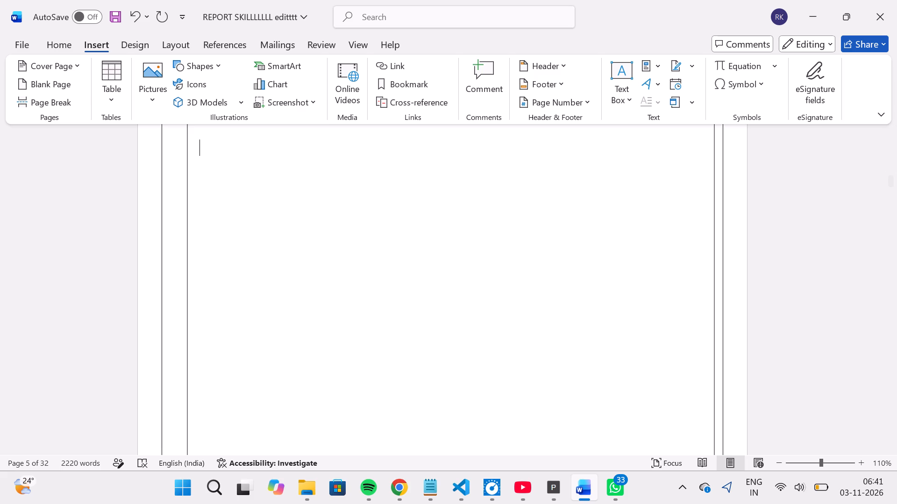
scroll(528, 243, up, 9)
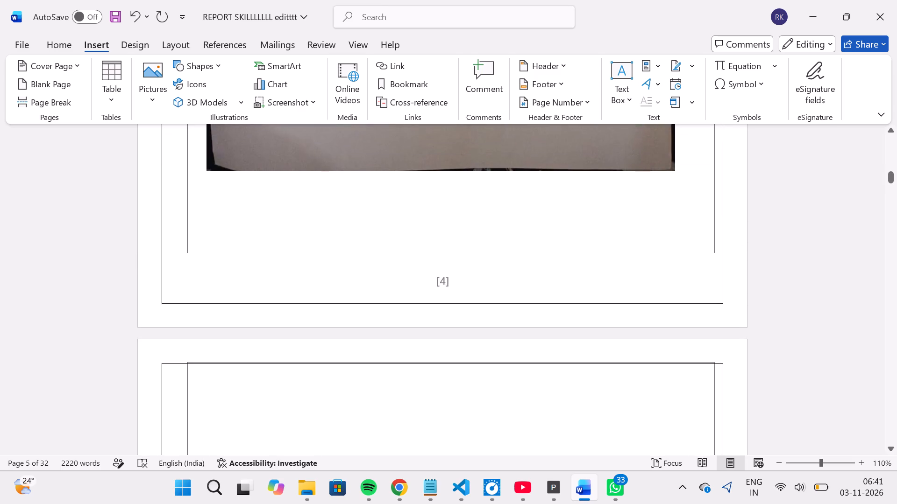
scroll(528, 243, down, 6)
scroll(528, 243, up, 8)
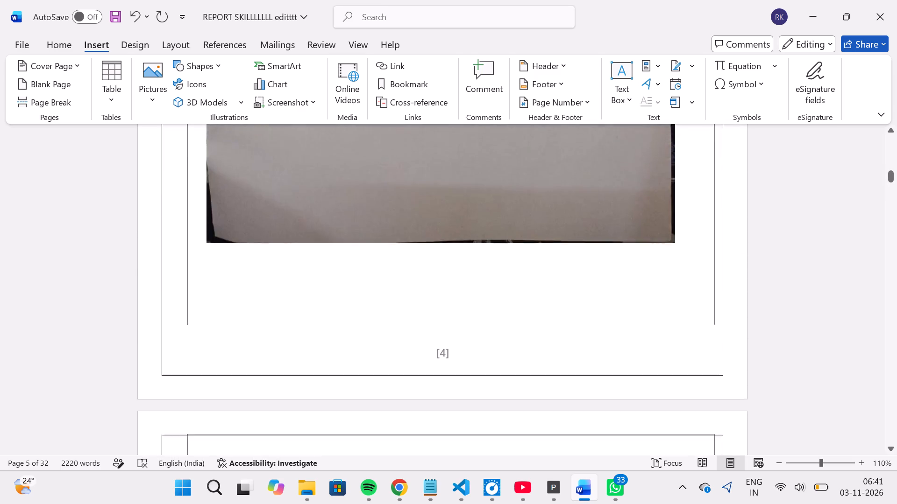
scroll(527, 217, up, 10)
scroll(527, 217, down, 9)
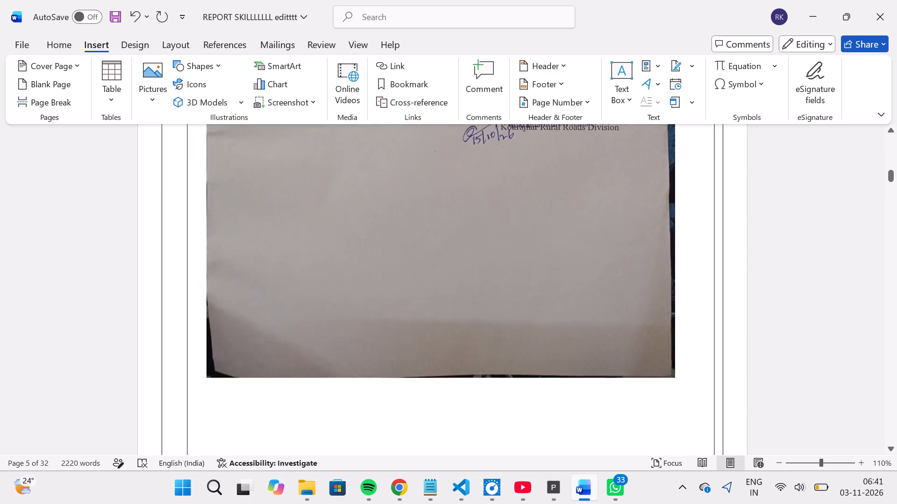
scroll(530, 248, down, 9)
Delete the empty lines on the blank page 5 so the next certificate directly follows page 4.
click(512, 257)
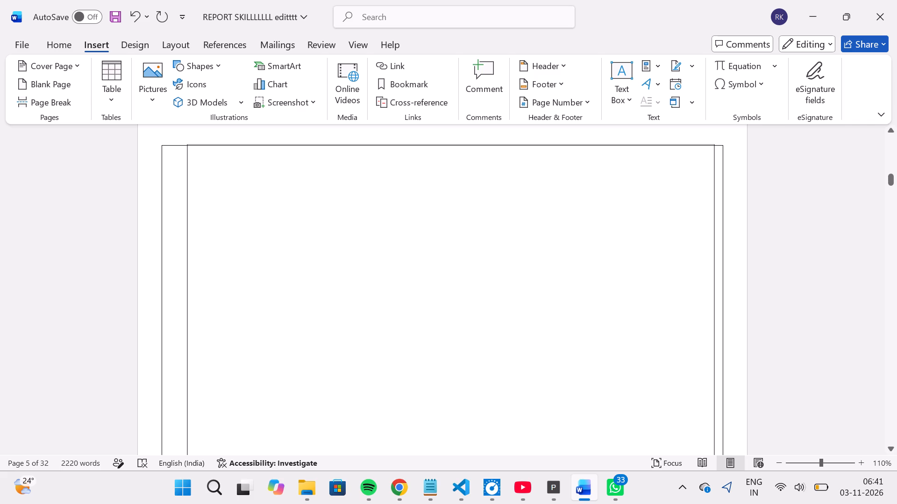
key(Down)
key(Down)
key(Up)
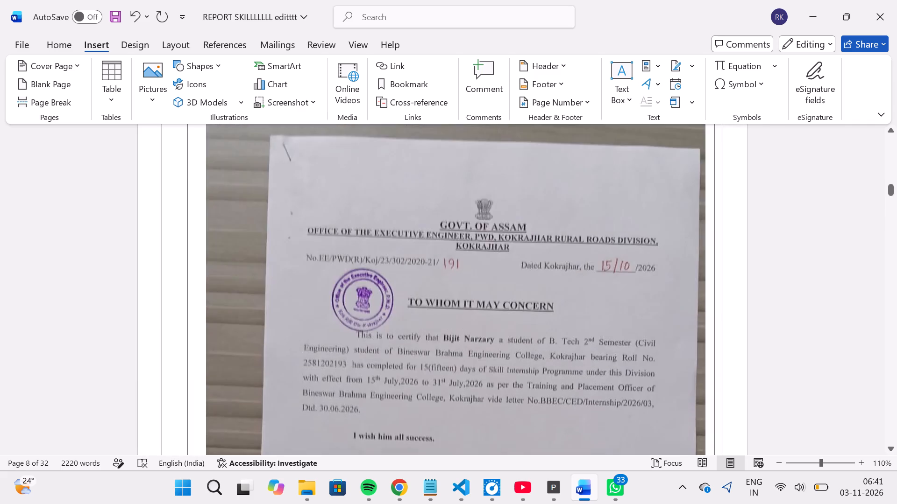
key(Up)
key(BackSpace)
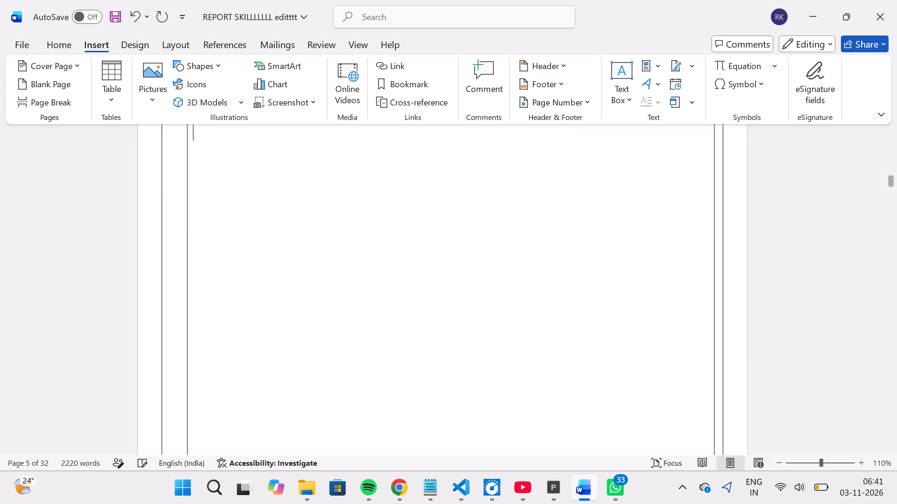
key(BackSpace)
key(BackSpace)
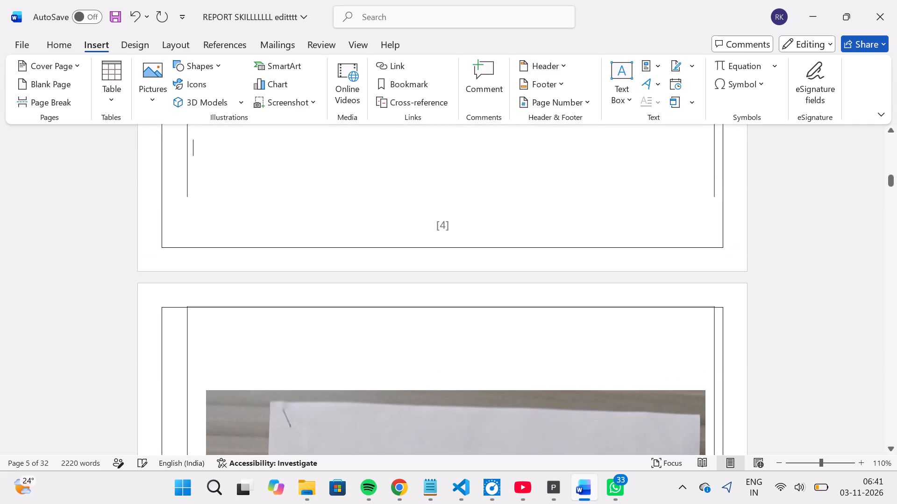
Check the transition between the page 4 certificate and the certificate on the following page.
scroll(436, 222, up, 9)
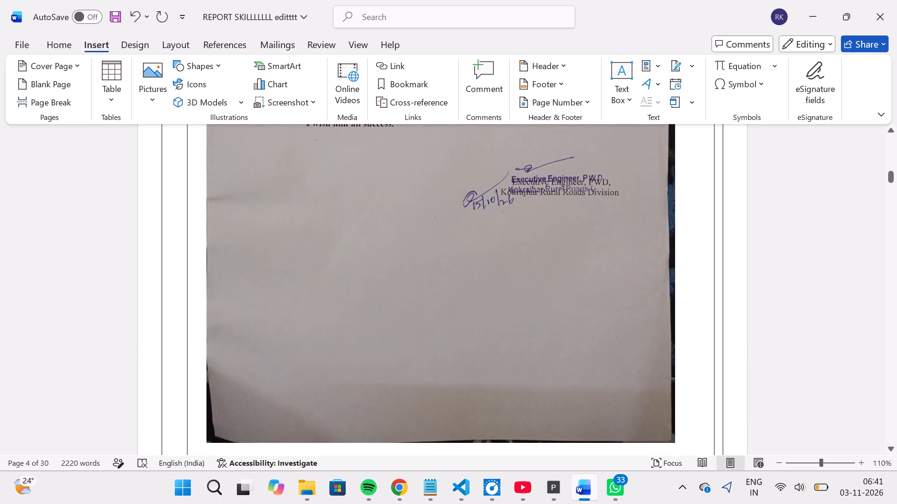
scroll(438, 221, up, 1)
scroll(438, 226, down, 3)
scroll(439, 236, up, 1)
scroll(439, 236, down, 16)
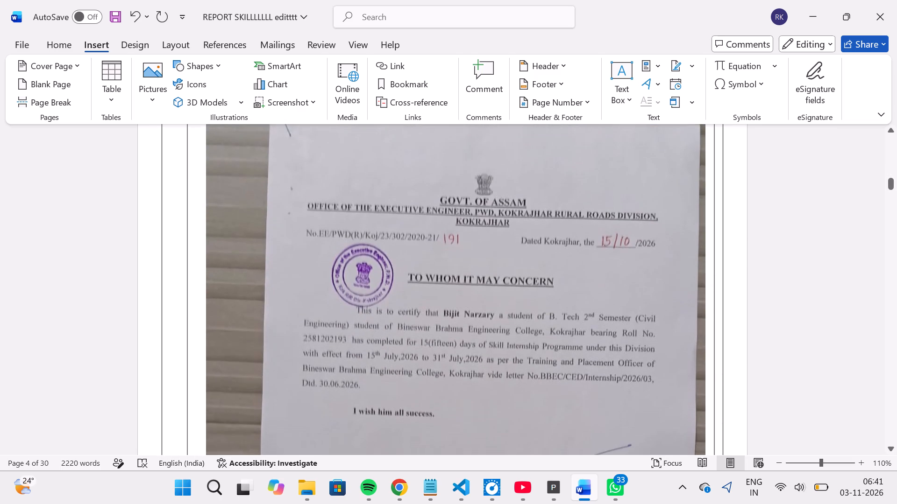
scroll(446, 216, down, 1)
scroll(446, 212, up, 13)
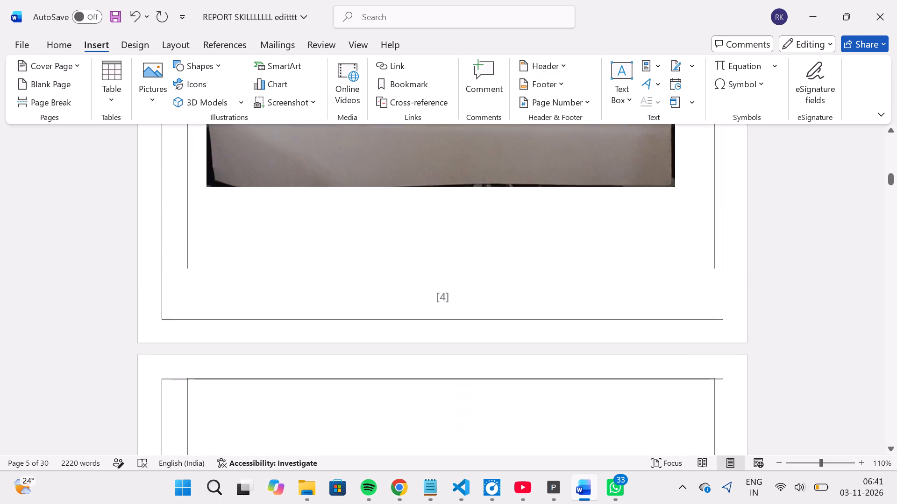
Review the preceding certificate pages back to the report's cover page.
scroll(446, 212, up, 20)
scroll(446, 212, up, 13)
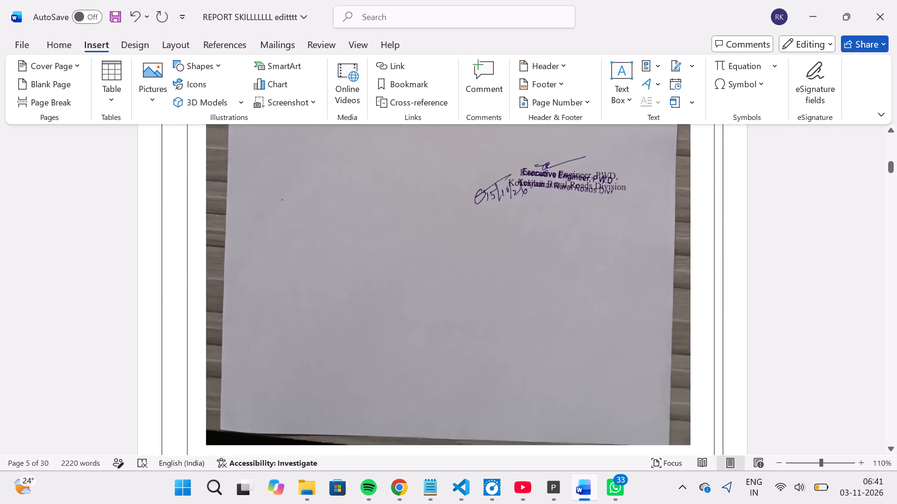
scroll(446, 212, up, 20)
scroll(446, 212, up, 13)
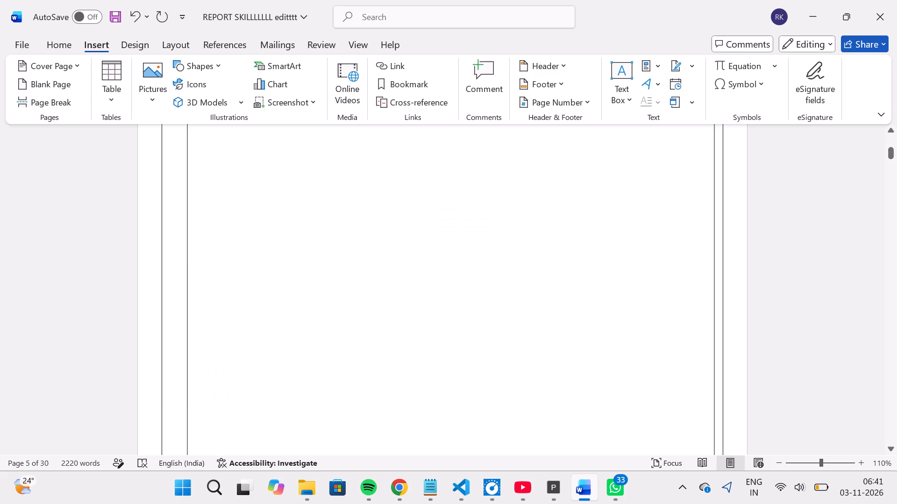
scroll(446, 212, up, 19)
scroll(446, 212, up, 3)
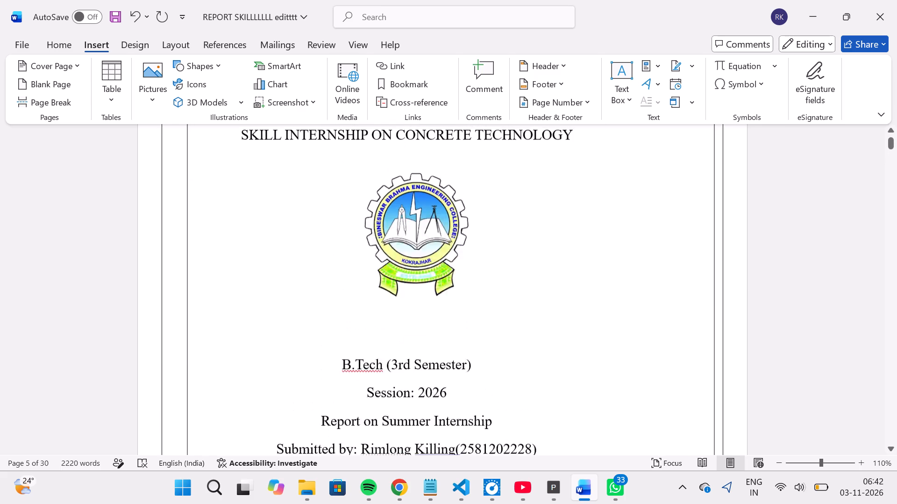
scroll(446, 212, up, 1)
scroll(471, 392, down, 2)
scroll(471, 392, up, 1)
scroll(471, 392, down, 6)
Review all certificate pages after the cover page, down to certificate No. 188, for blank pages and picture placement.
scroll(478, 376, down, 19)
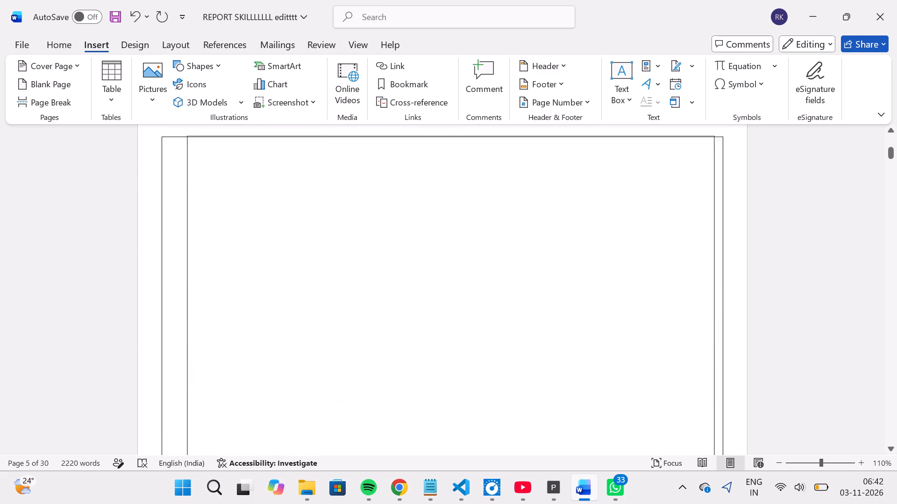
scroll(485, 378, down, 5)
scroll(487, 392, down, 18)
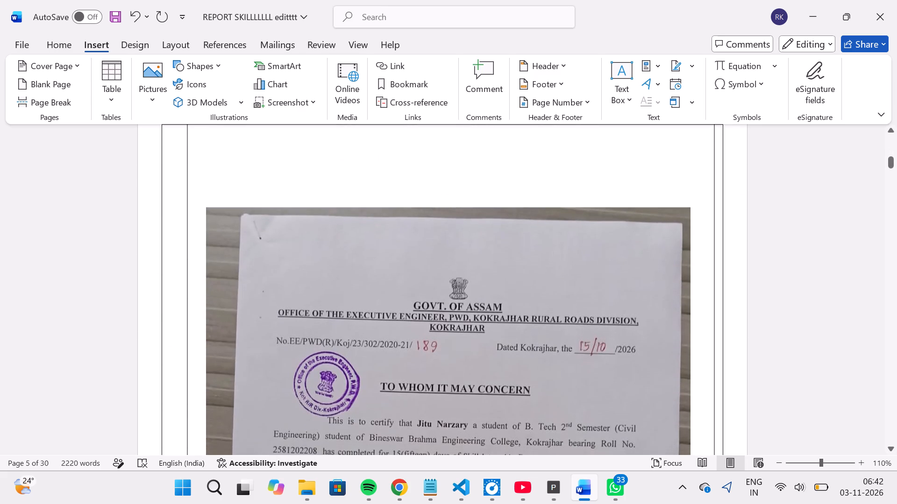
scroll(497, 374, down, 5)
scroll(497, 377, down, 20)
scroll(497, 377, down, 1)
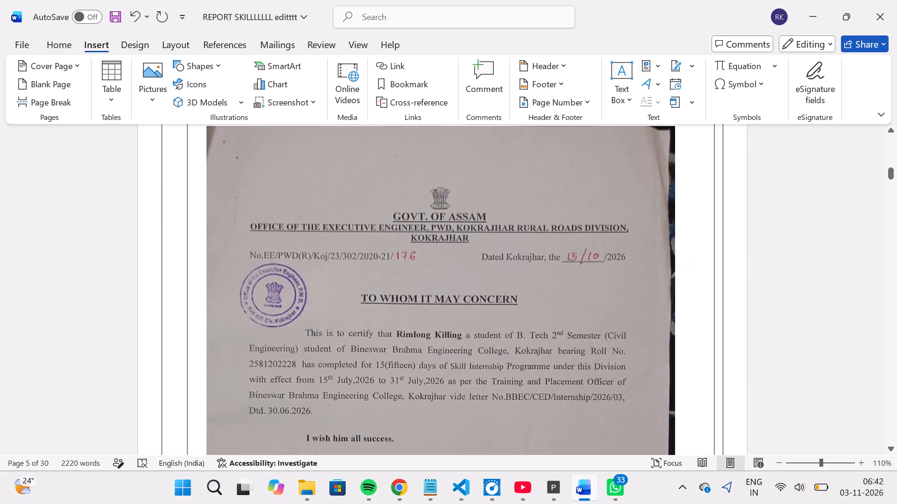
scroll(499, 374, down, 3)
scroll(499, 377, down, 18)
scroll(500, 376, up, 1)
scroll(500, 376, down, 3)
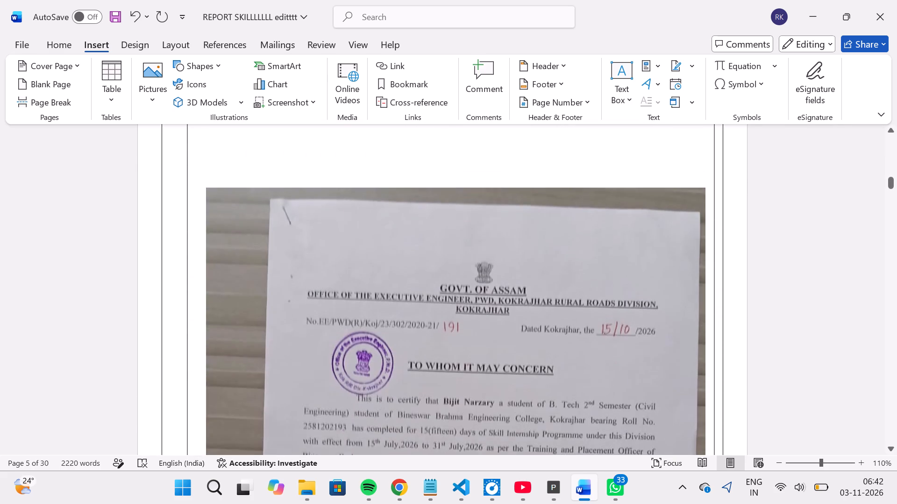
scroll(500, 376, down, 17)
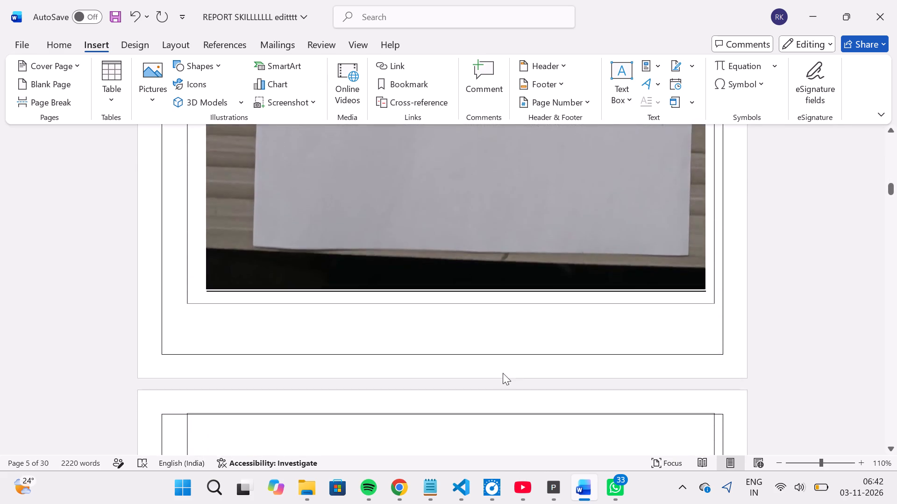
scroll(503, 373, down, 7)
scroll(503, 374, down, 16)
scroll(503, 378, down, 16)
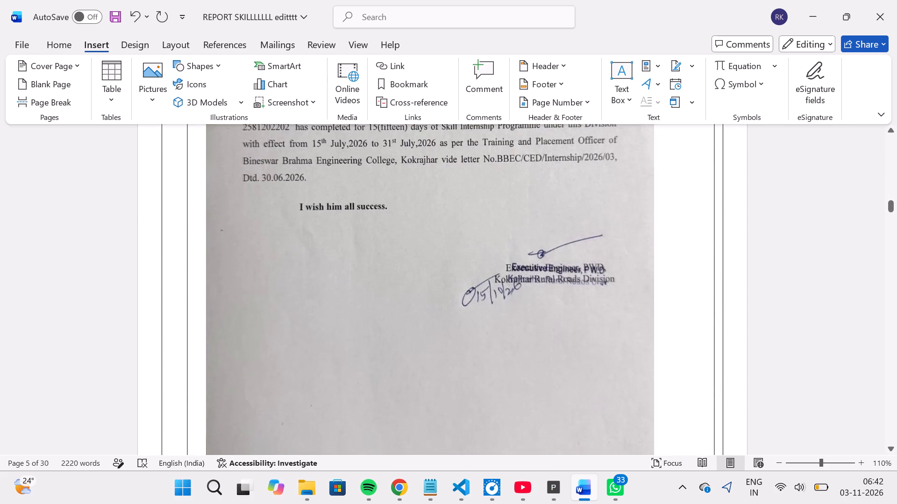
scroll(503, 384, up, 11)
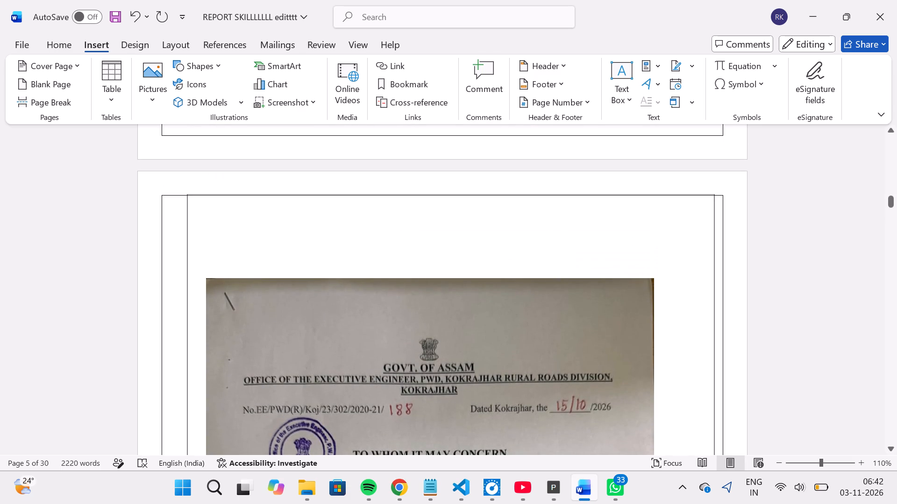
Widen the certificate No. 188 picture rightward so it nearly reaches the inner page border.
click(596, 334)
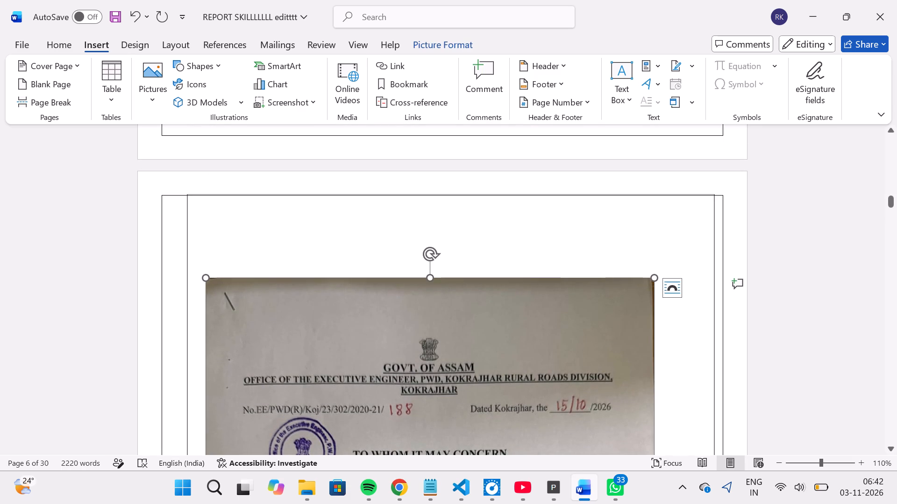
drag(653, 361, 667, 364)
drag(653, 364, 669, 365)
scroll(629, 346, down, 8)
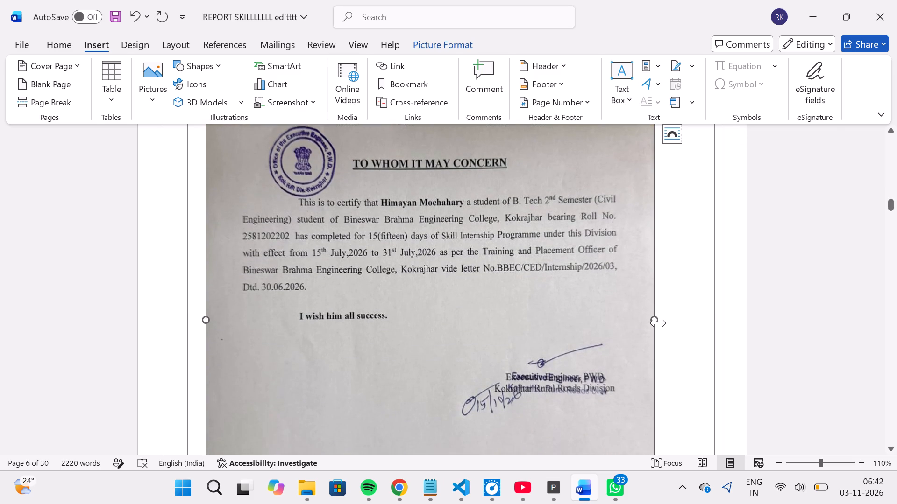
drag(655, 322, 683, 322)
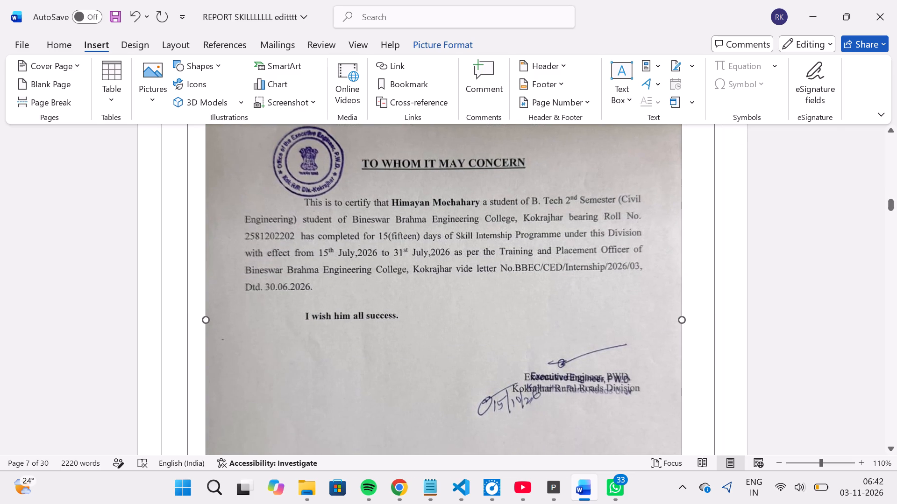
drag(683, 322, 687, 322)
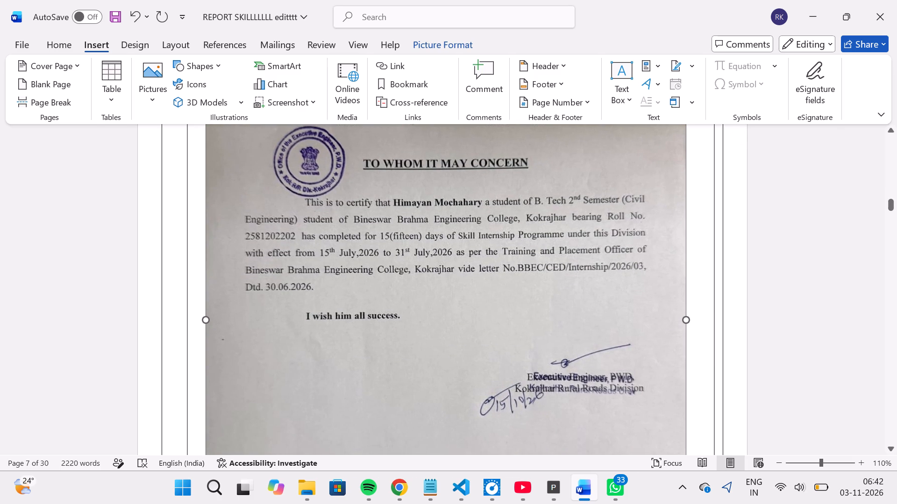
drag(687, 322, 691, 323)
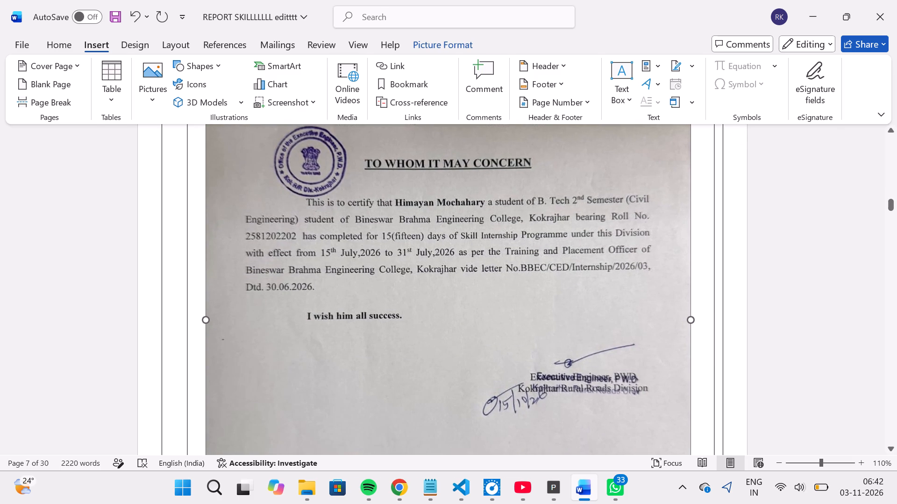
drag(691, 323, 695, 323)
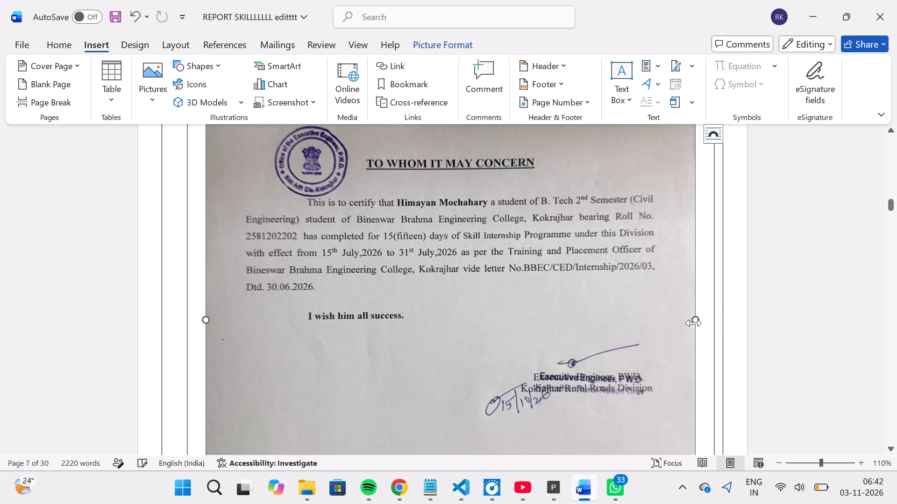
scroll(600, 294, up, 3)
scroll(600, 294, down, 11)
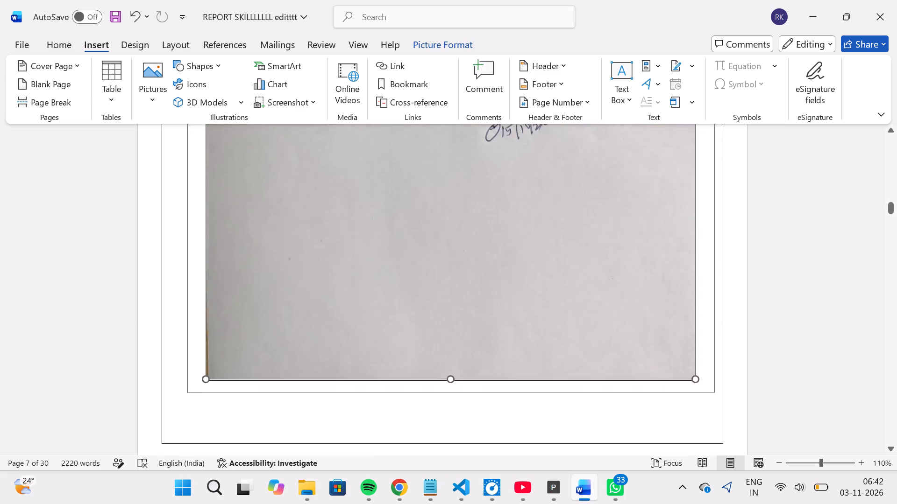
scroll(598, 294, up, 1)
scroll(598, 294, down, 6)
Review the certificate pages from No. 188 back to page 2, looking for blank pages and uneven picture placement.
scroll(598, 295, up, 16)
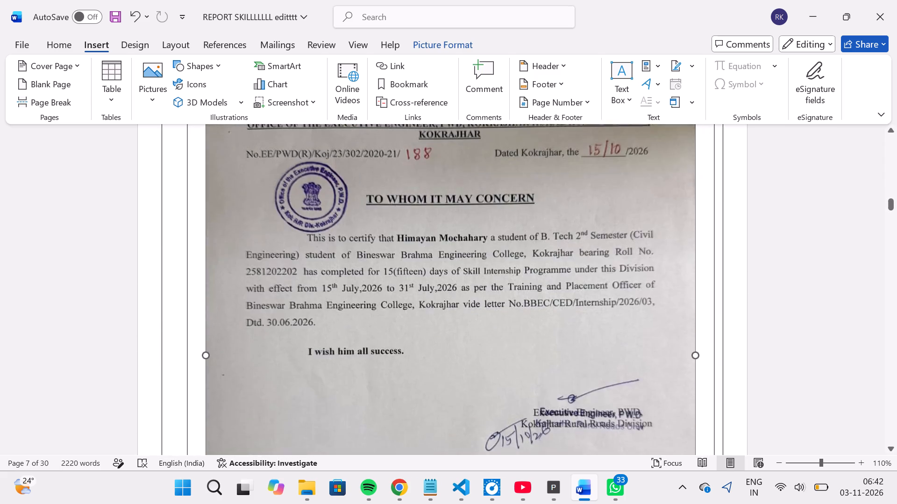
scroll(598, 297, up, 2)
scroll(465, 241, up, 4)
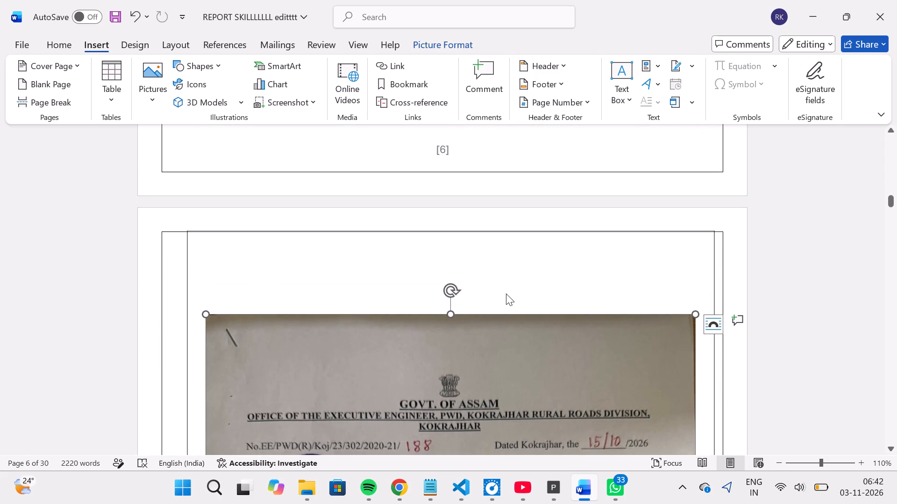
scroll(506, 294, up, 17)
scroll(509, 287, up, 4)
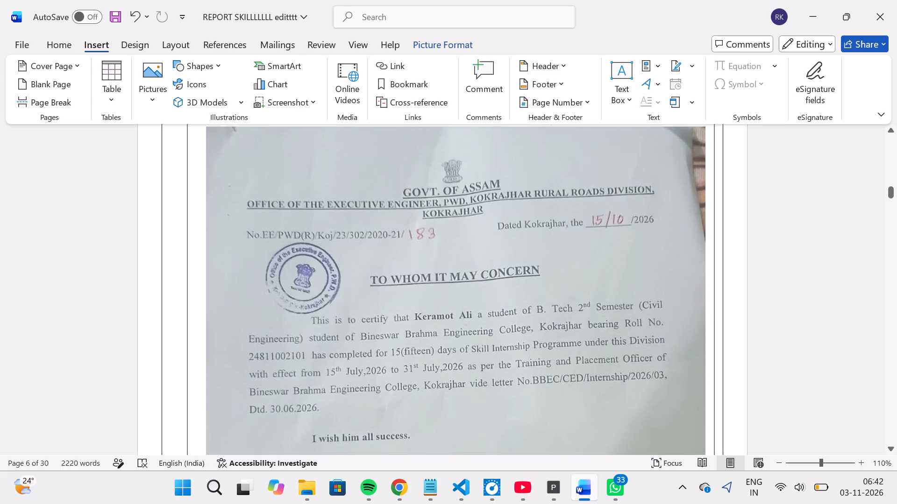
scroll(509, 287, up, 20)
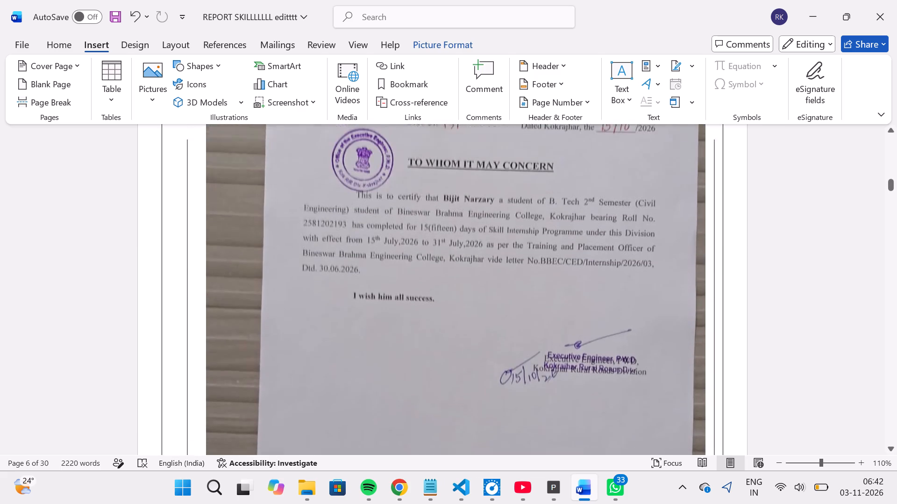
scroll(513, 288, up, 17)
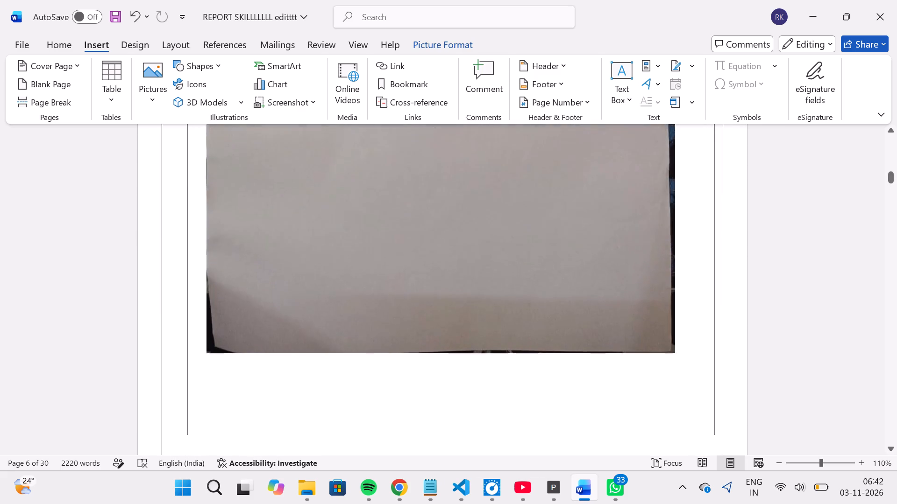
scroll(513, 281, up, 9)
scroll(513, 281, up, 12)
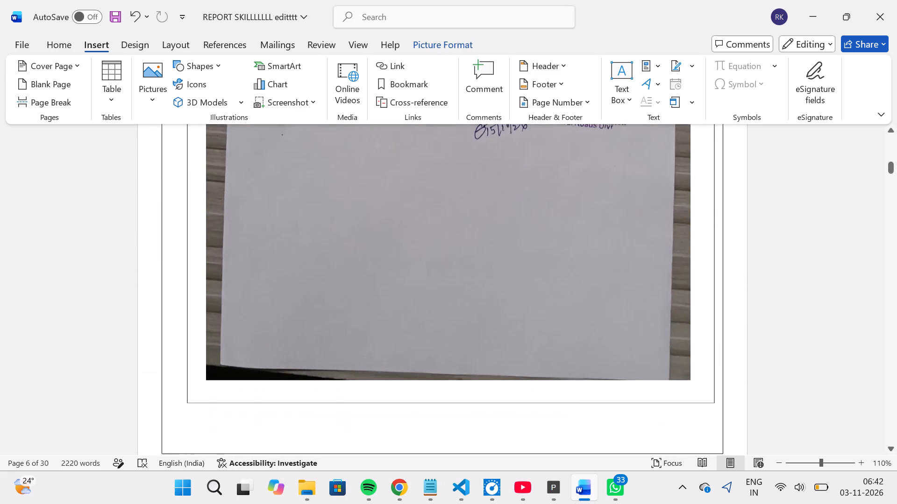
scroll(513, 280, up, 8)
scroll(513, 278, down, 1)
scroll(513, 278, up, 18)
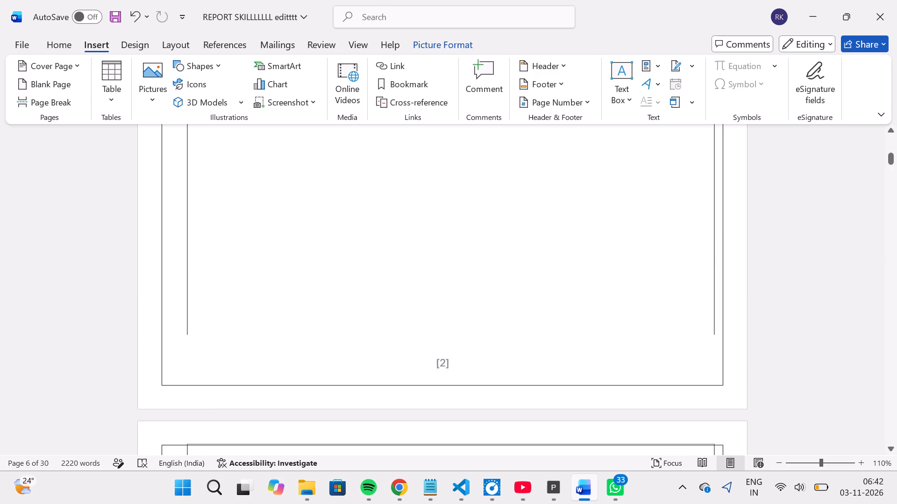
Delete the empty lines on blank page 2 so certificate No. 189 directly follows the cover page.
scroll(513, 273, up, 20)
scroll(513, 273, up, 6)
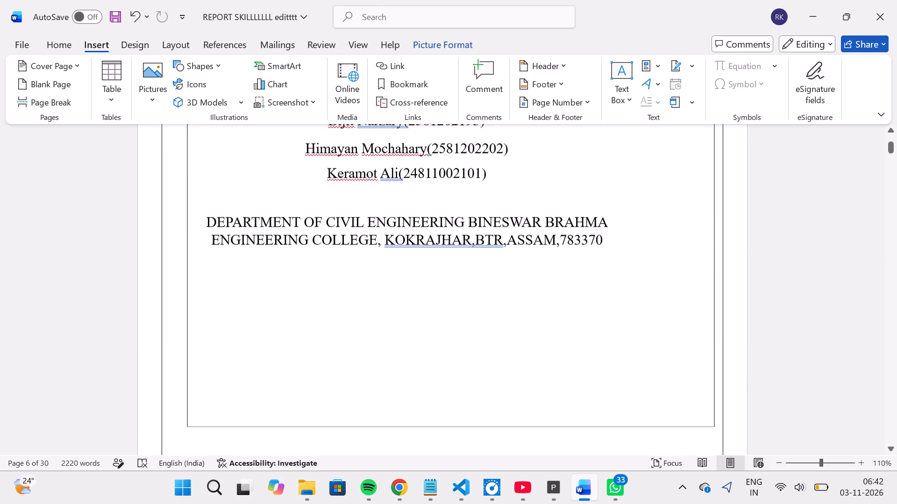
scroll(517, 266, up, 3)
scroll(517, 270, down, 13)
scroll(517, 280, up, 1)
scroll(517, 280, down, 4)
click(302, 272)
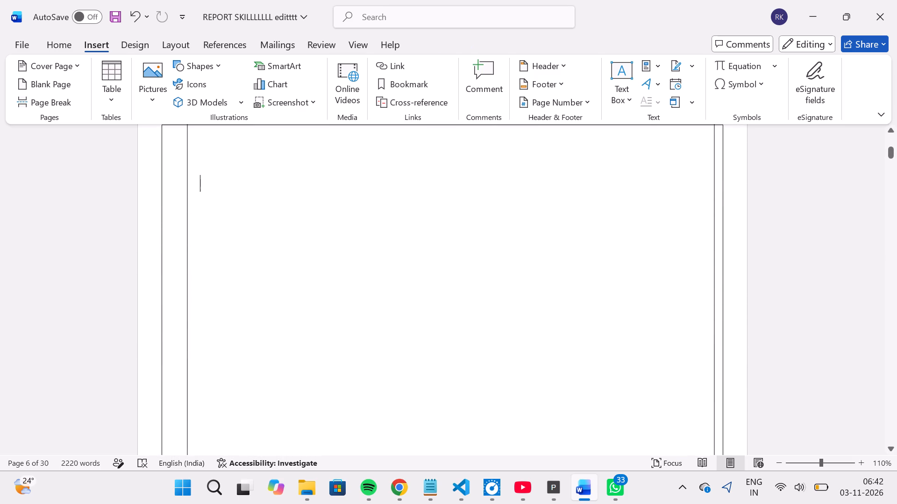
key(BackSpace)
key(BackSpace)
key(BackSpace)
key(BackSpace)
Check the cover page layout and its transition to the certificate No. 189 page.
scroll(300, 318, up, 5)
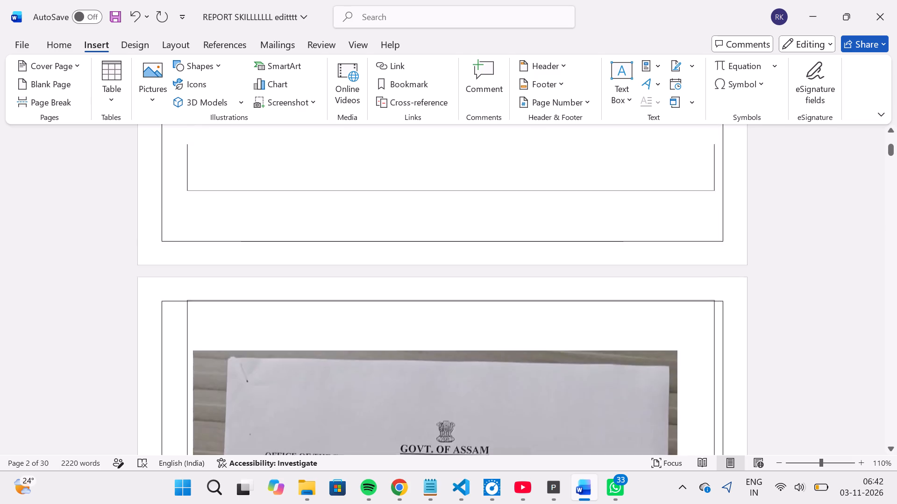
scroll(301, 316, up, 13)
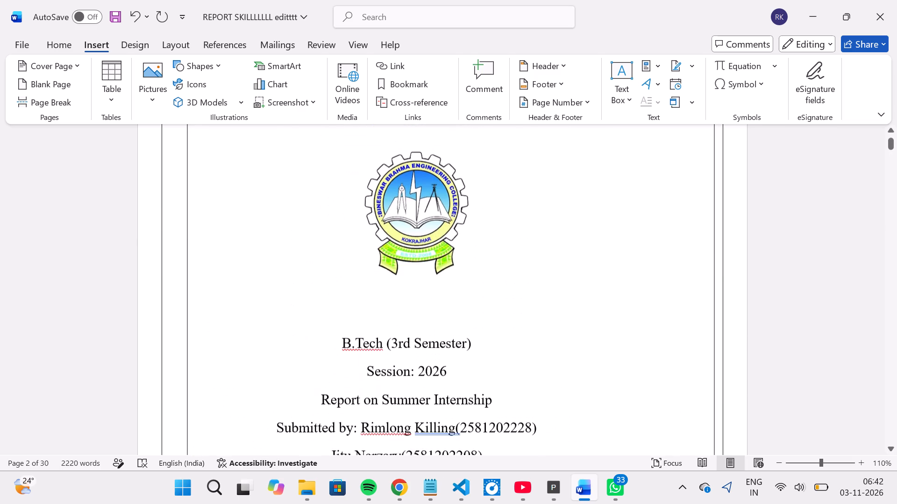
scroll(392, 295, up, 5)
scroll(392, 295, down, 3)
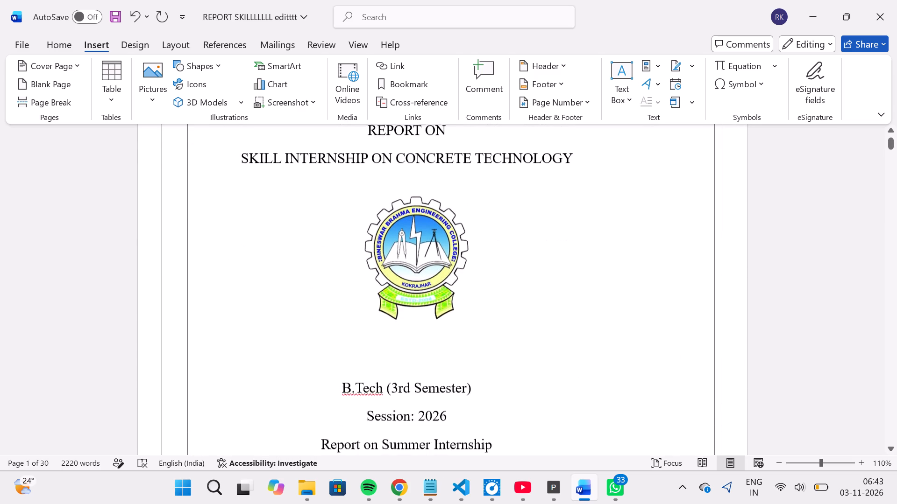
scroll(392, 293, down, 9)
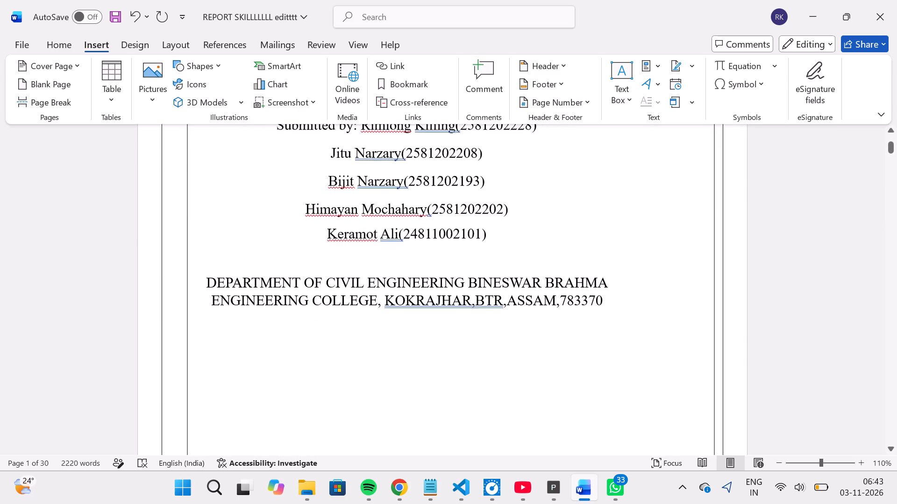
scroll(392, 291, down, 4)
scroll(393, 291, up, 4)
scroll(393, 291, down, 5)
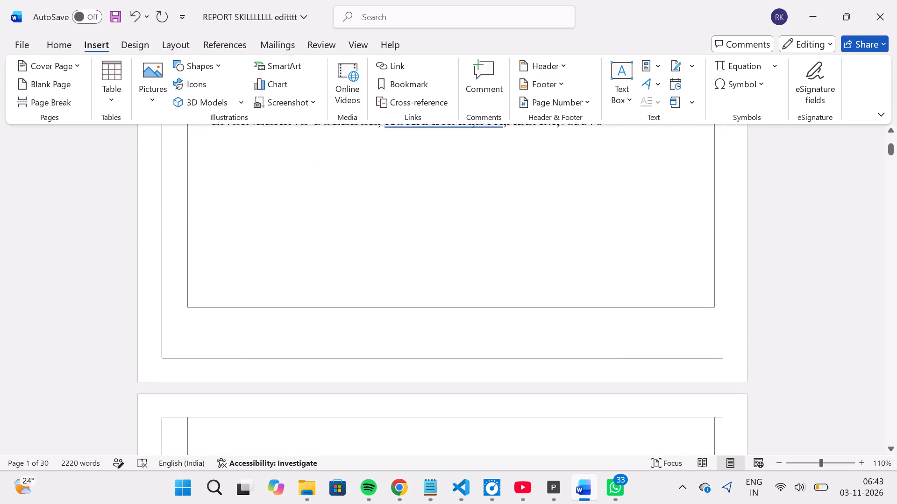
scroll(394, 292, down, 13)
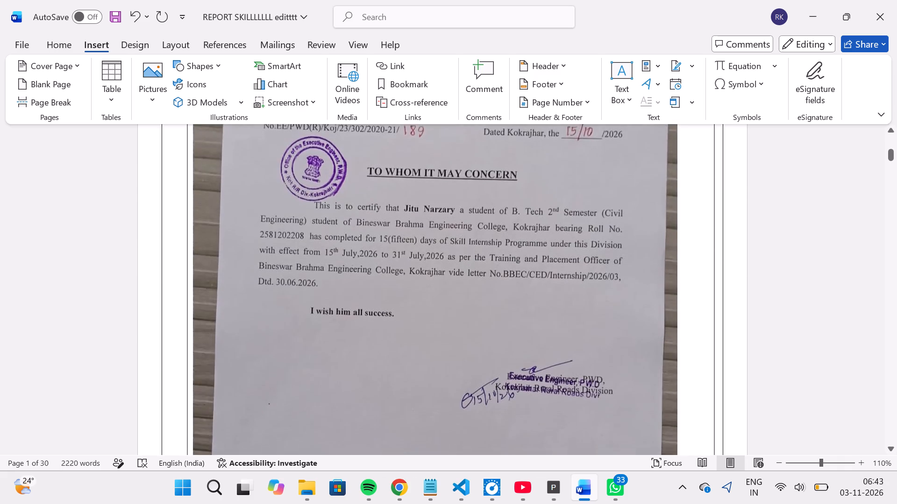
Review the pages of certificates No. 189, 176 and 191 for picture placement and page transitions.
scroll(395, 301, down, 17)
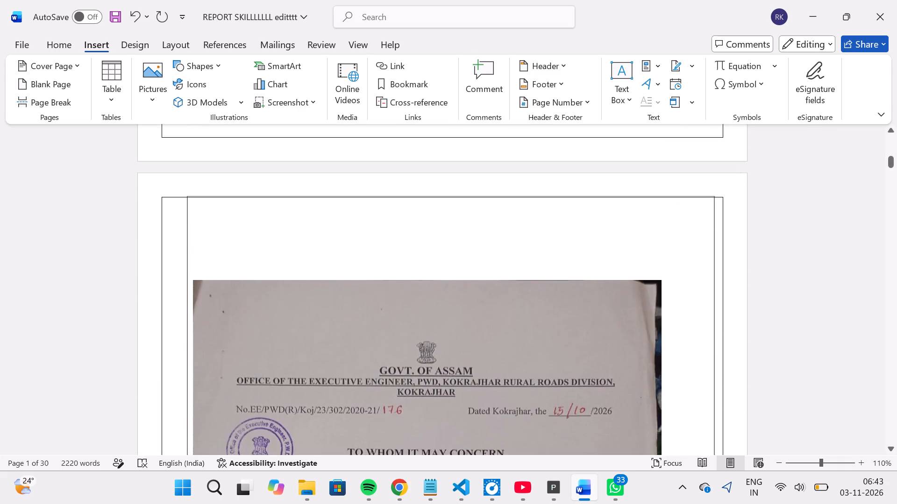
scroll(393, 303, down, 12)
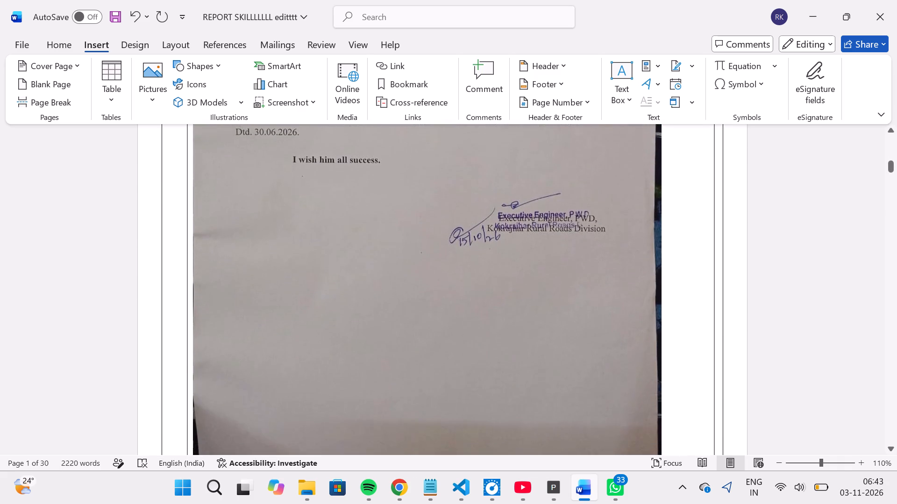
scroll(393, 307, up, 5)
scroll(393, 307, down, 12)
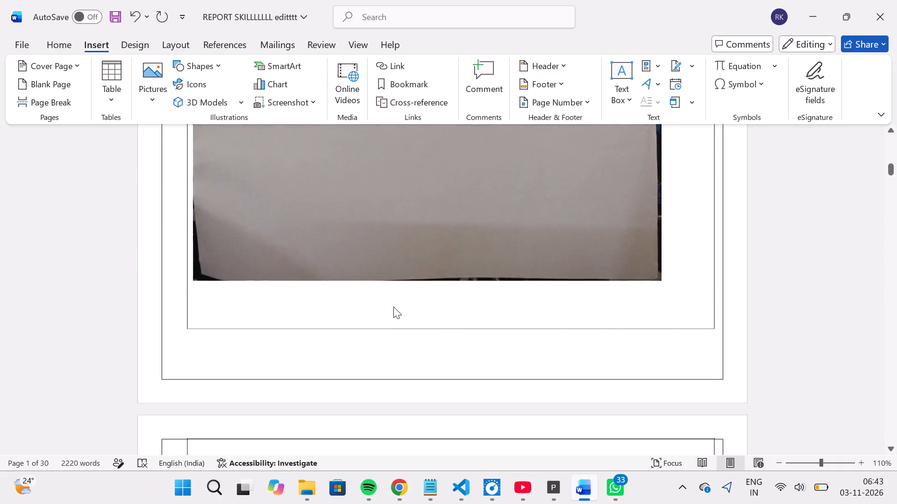
scroll(393, 307, down, 12)
scroll(393, 308, up, 5)
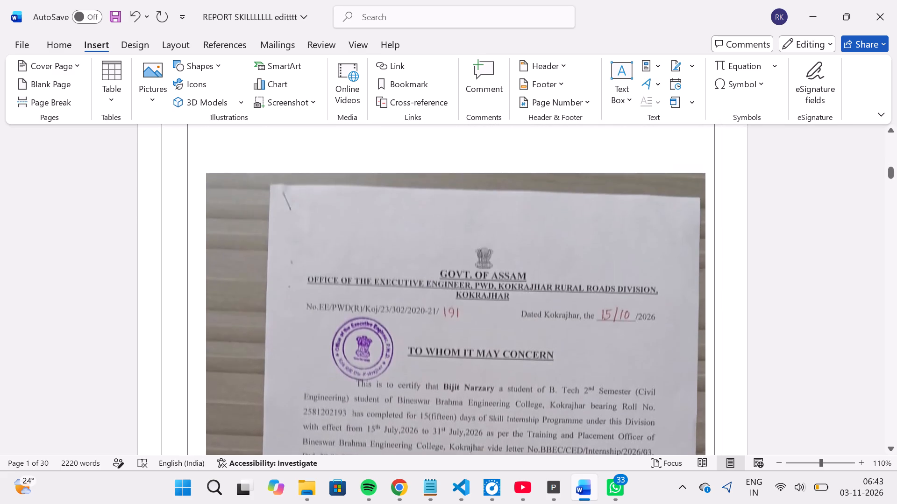
scroll(393, 307, up, 16)
scroll(393, 306, up, 5)
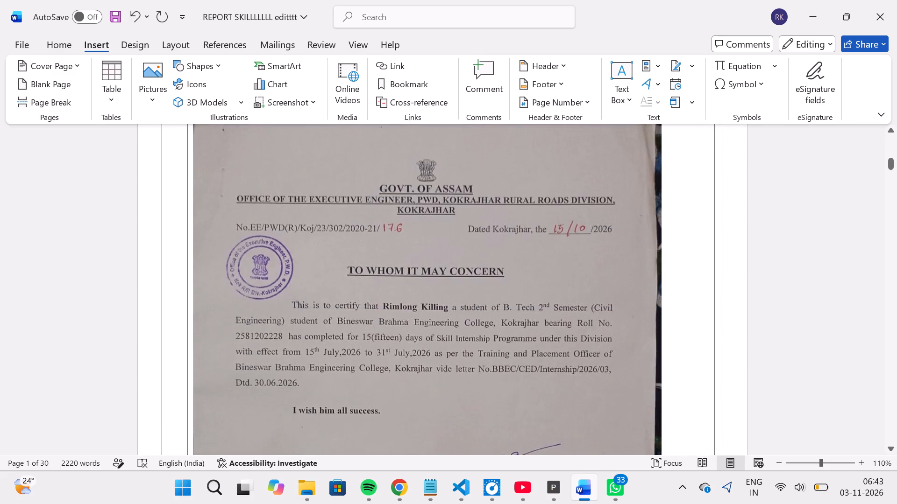
scroll(393, 306, up, 17)
scroll(393, 306, up, 5)
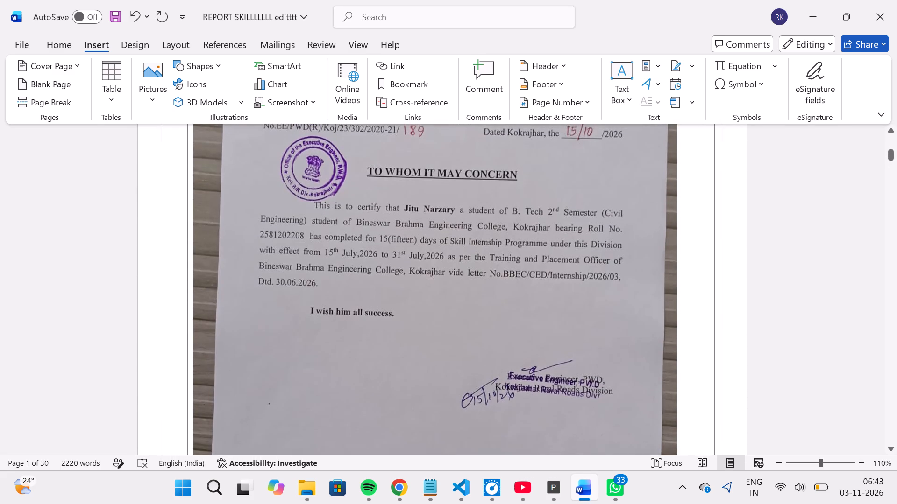
Review the certificate pages from No. 189 down to No. 188 for blank pages and pictures running past the page borders.
scroll(394, 323, down, 20)
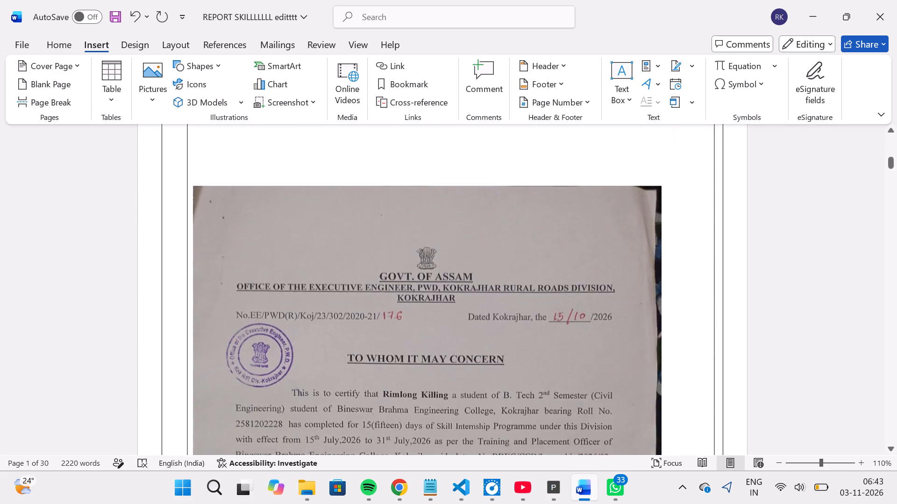
scroll(405, 297, down, 14)
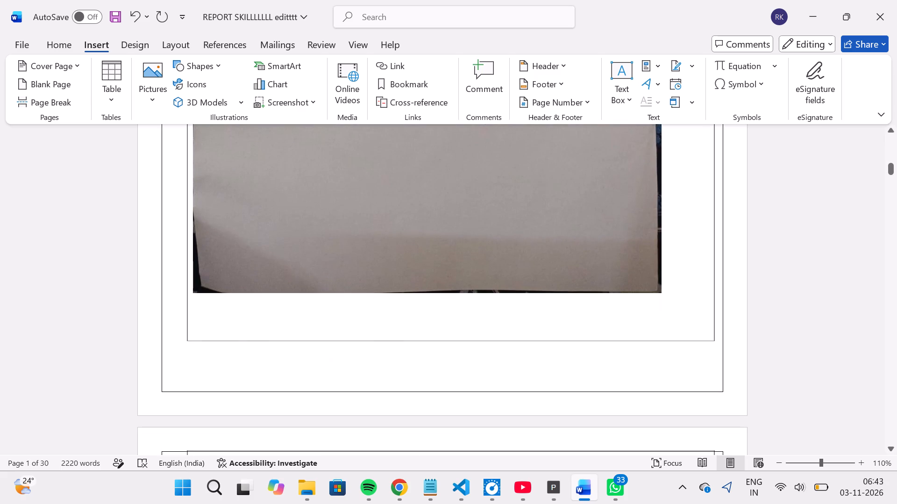
scroll(405, 299, up, 10)
scroll(405, 299, down, 2)
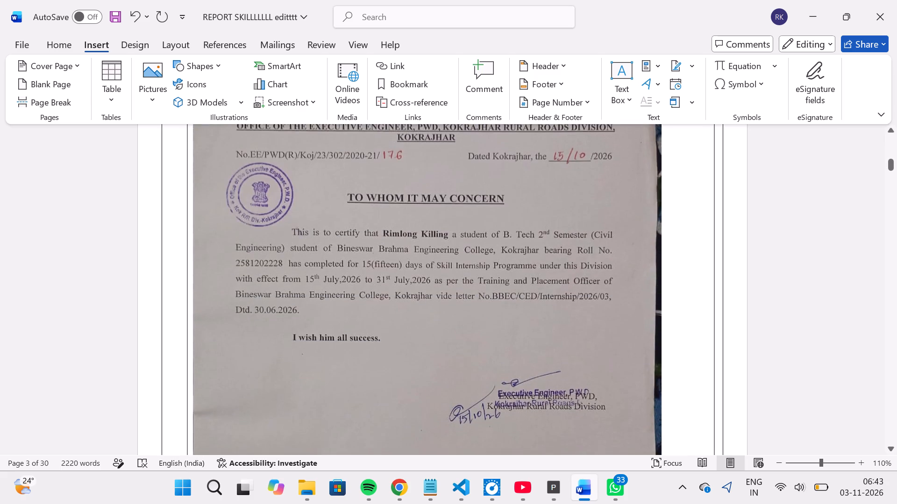
scroll(405, 299, down, 8)
scroll(409, 294, up, 1)
scroll(409, 294, down, 3)
scroll(410, 295, up, 1)
scroll(411, 297, down, 11)
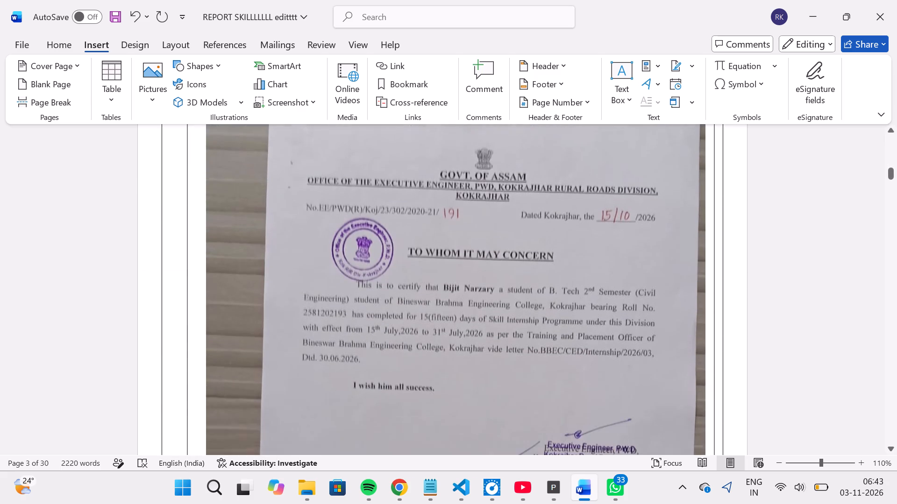
scroll(409, 295, down, 3)
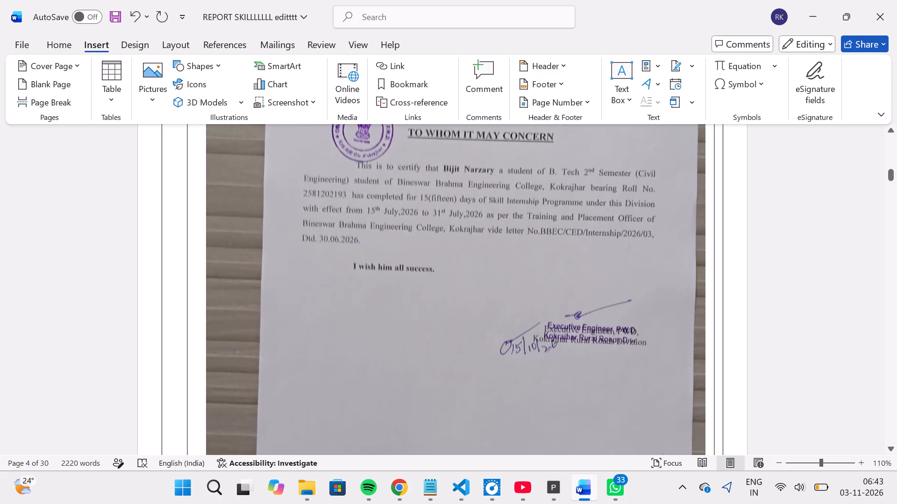
scroll(416, 291, down, 18)
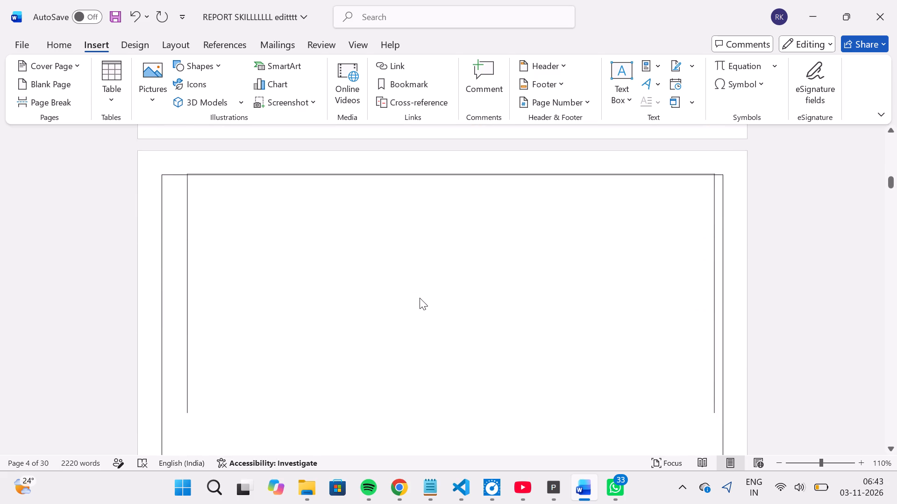
scroll(420, 298, down, 15)
scroll(420, 304, up, 1)
scroll(420, 304, down, 7)
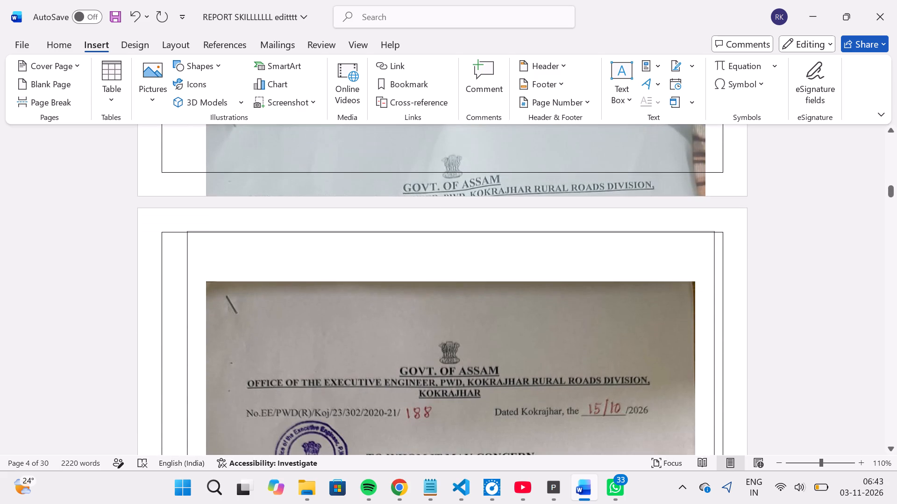
scroll(421, 303, down, 1)
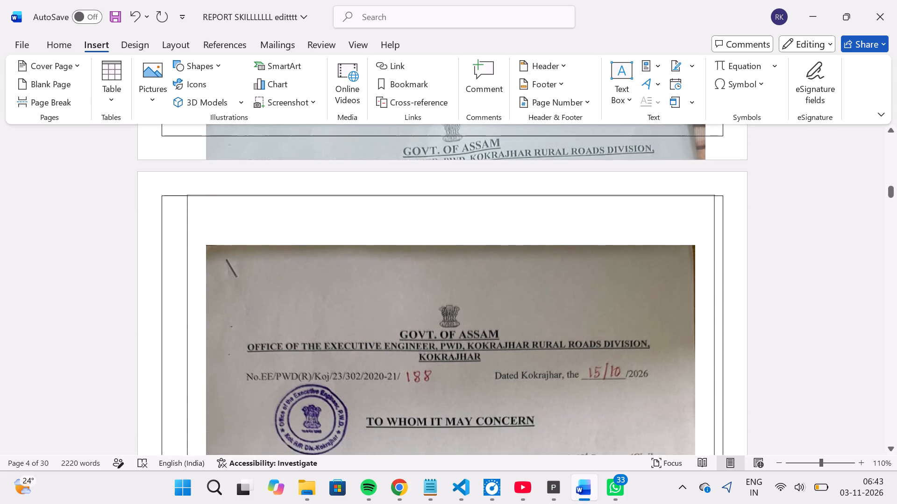